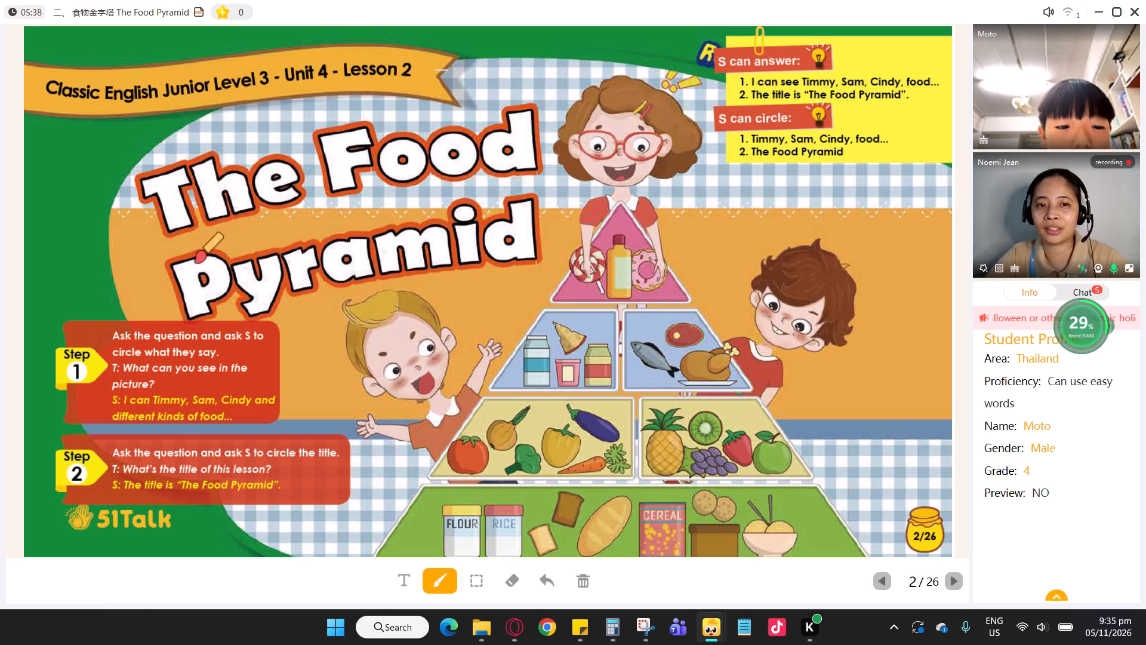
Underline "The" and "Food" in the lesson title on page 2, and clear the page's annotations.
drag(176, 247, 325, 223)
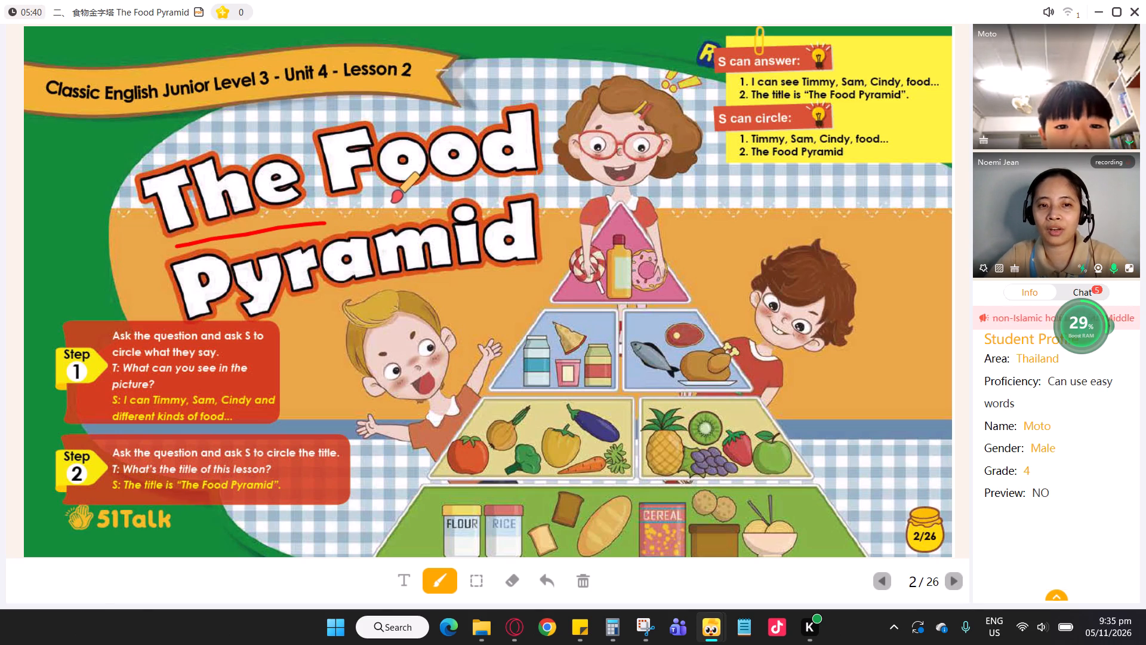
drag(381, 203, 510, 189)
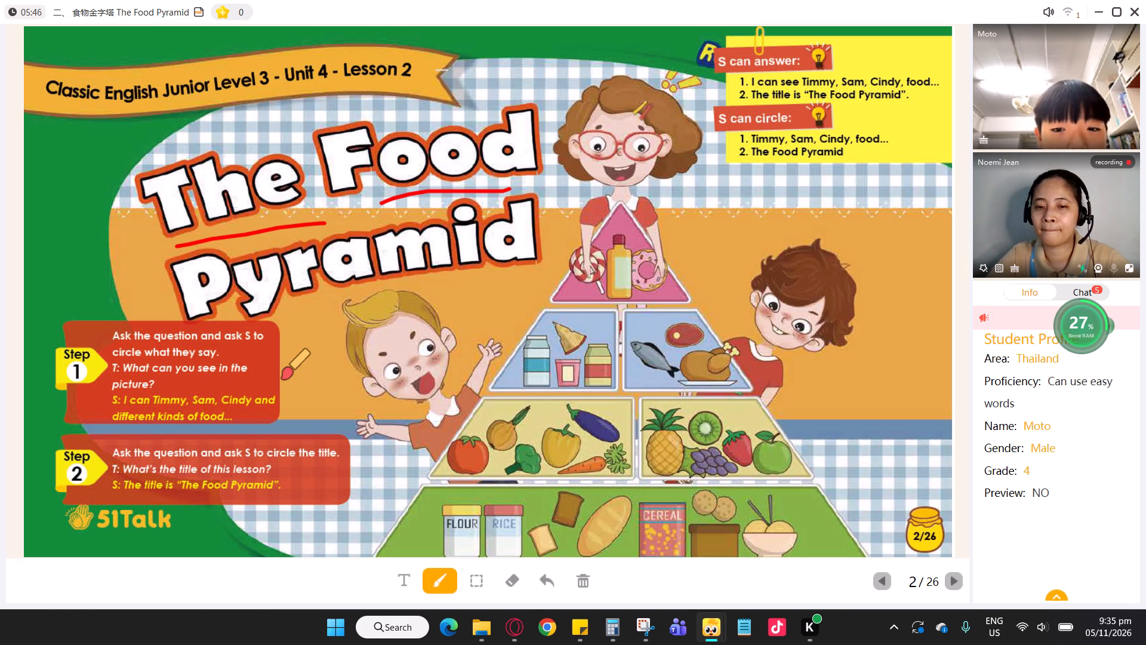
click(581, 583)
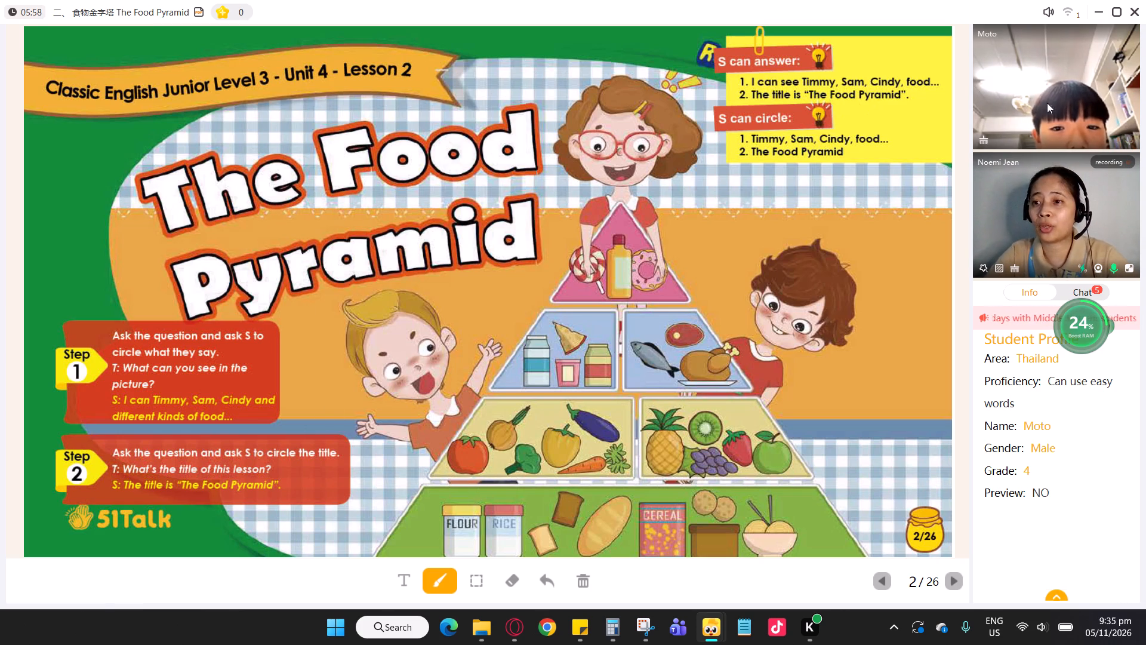
Exit the live classroom for The Food Pyramid lesson.
click(1136, 10)
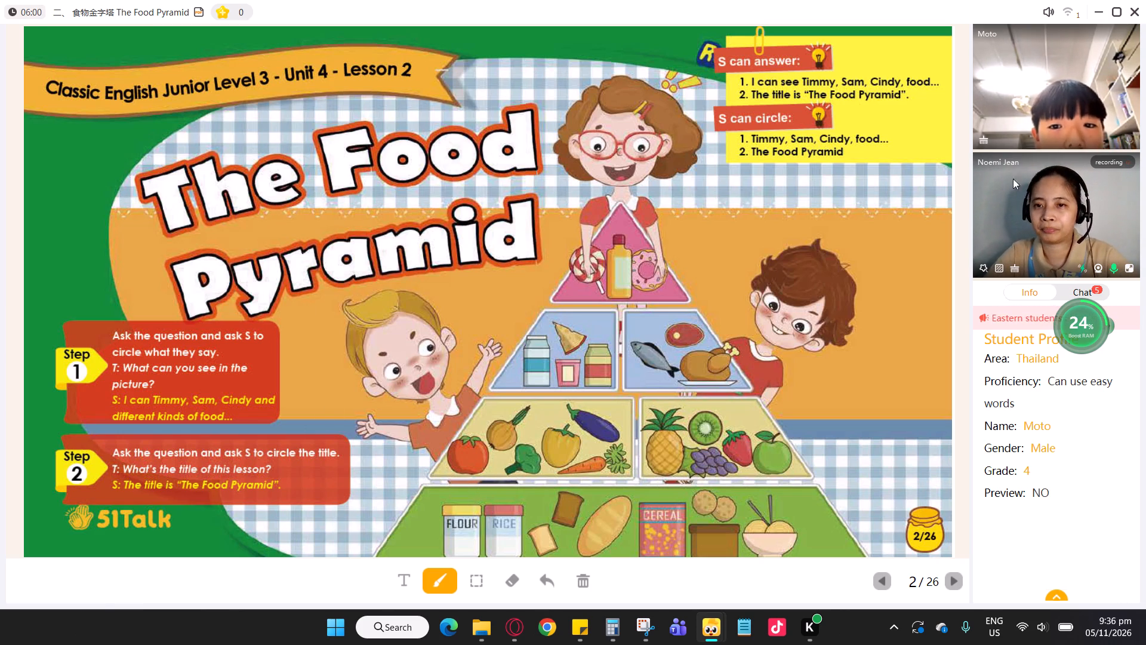
click(527, 346)
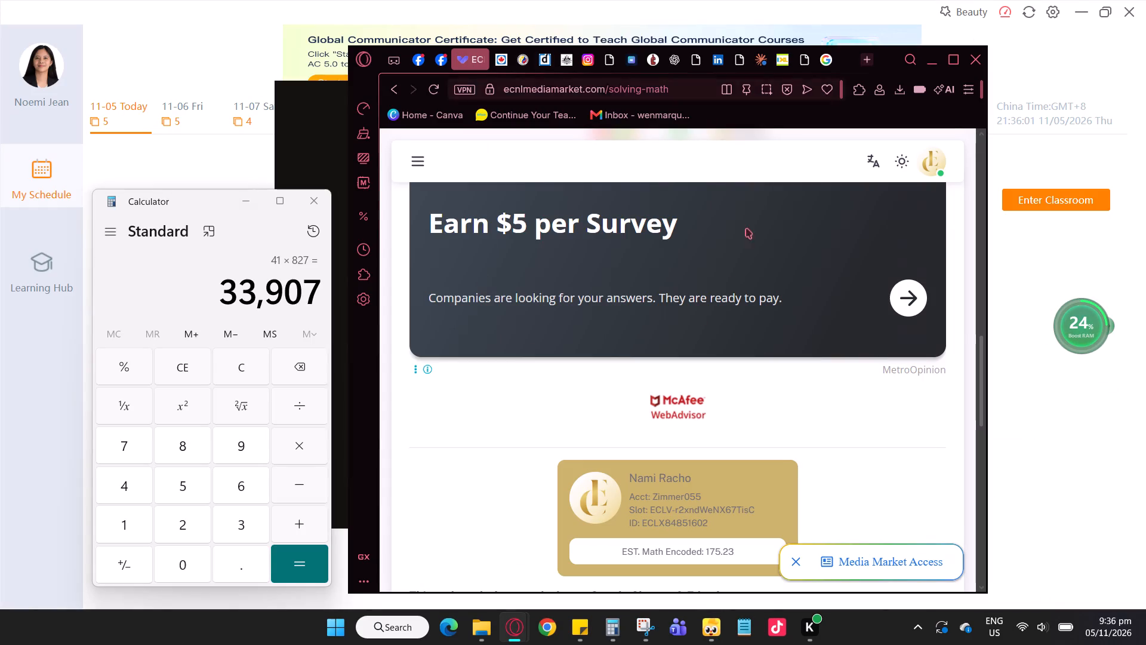
Re-enter the classroom of the 21:30 Food Pyramid lesson and accept the equipment checkout.
click(1027, 262)
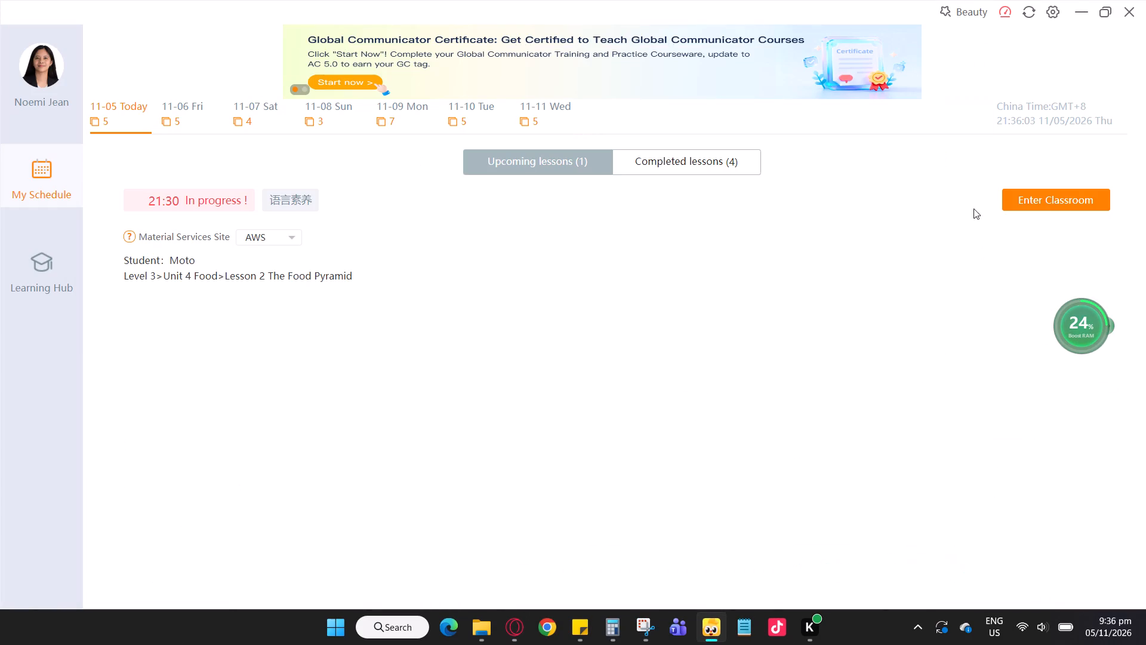
click(1056, 198)
click(1043, 202)
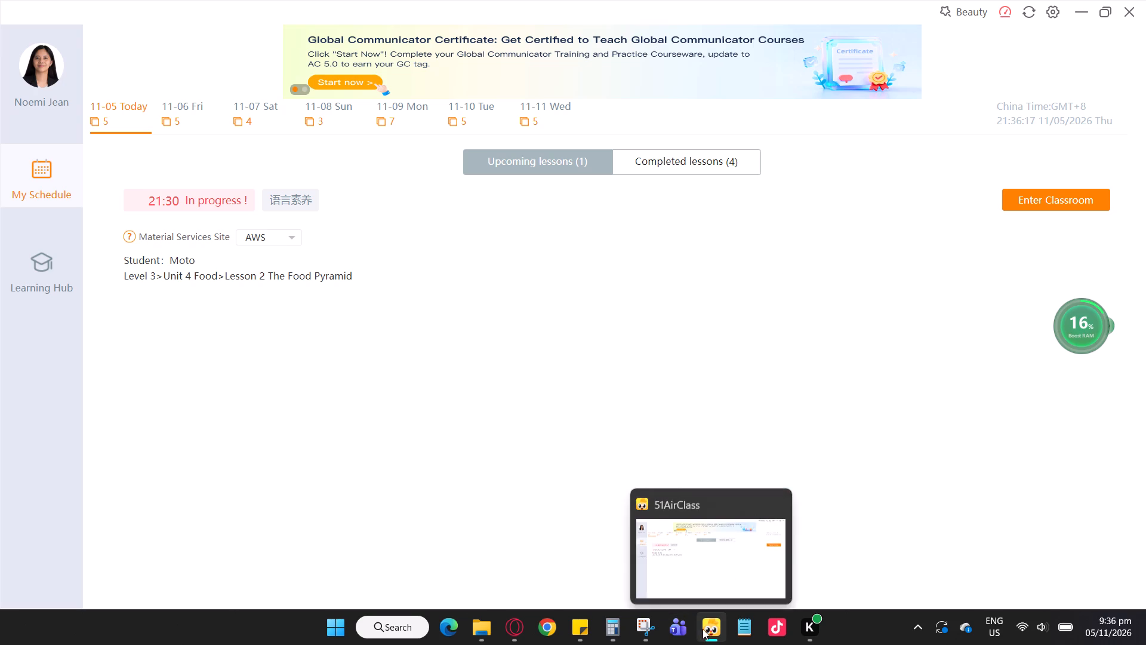
click(914, 207)
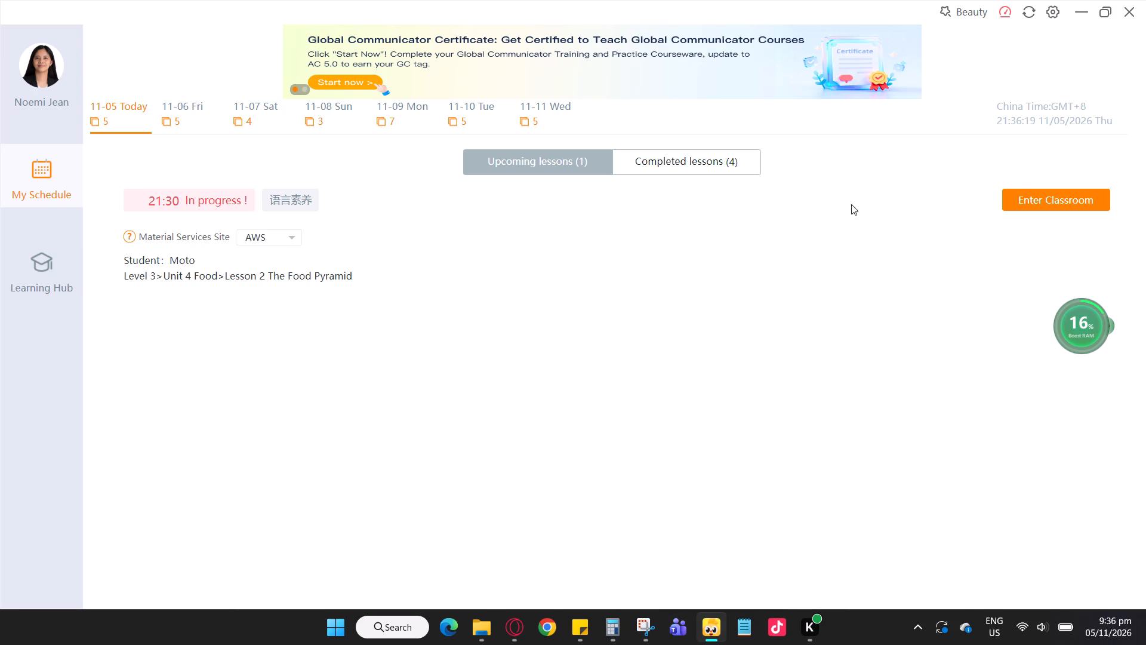
click(1049, 199)
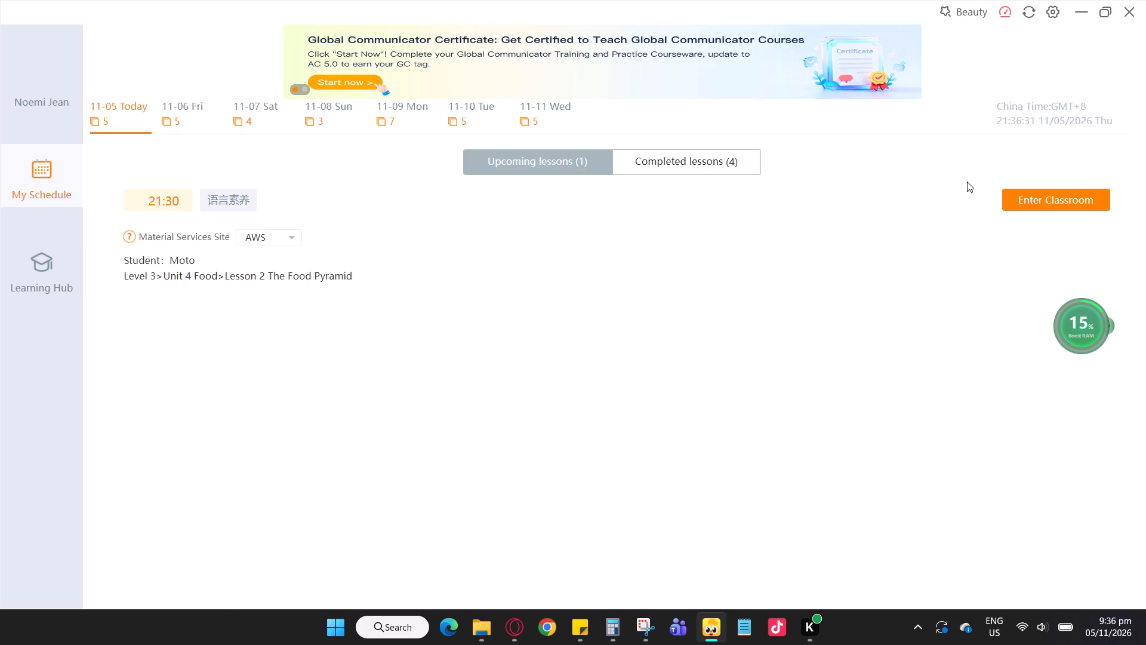
click(1033, 202)
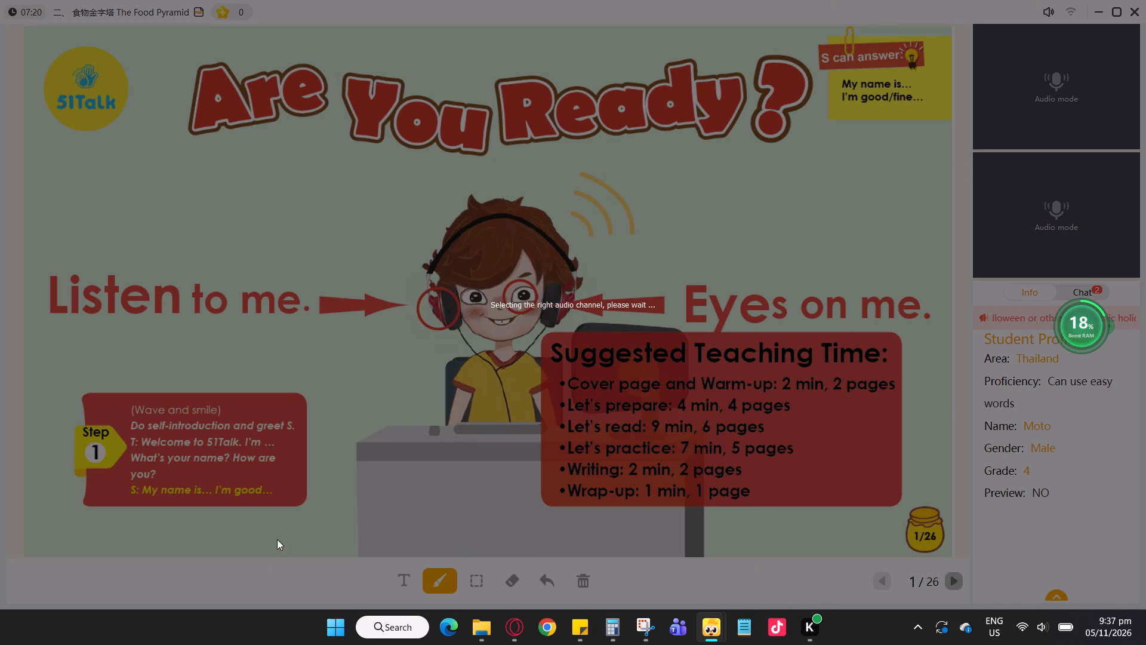
click(746, 585)
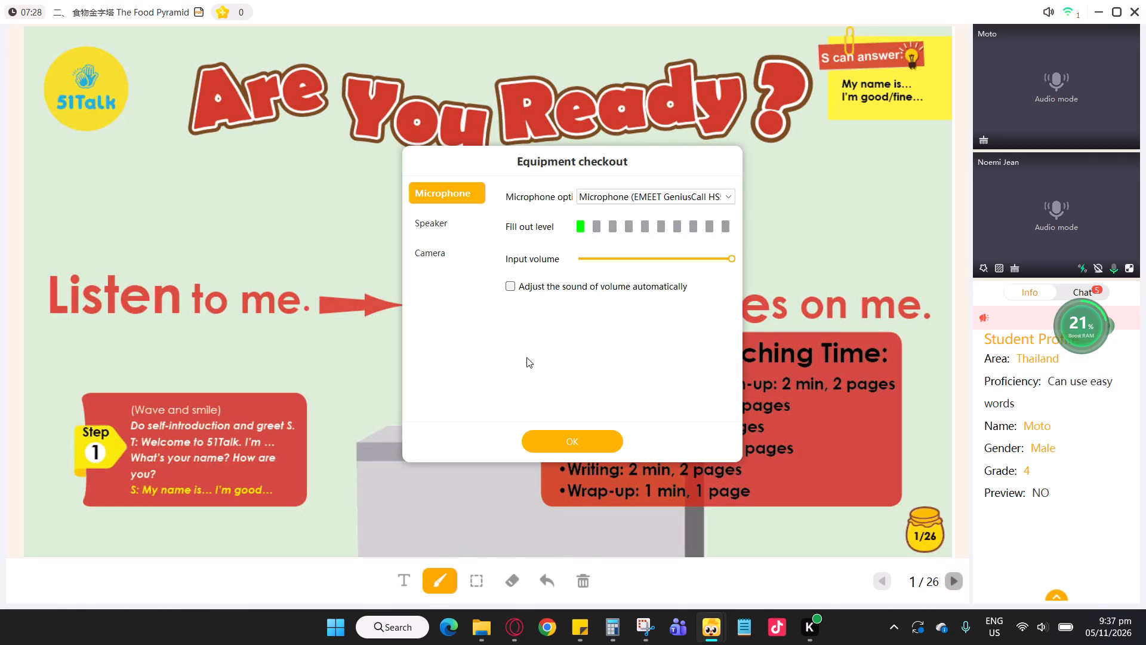
click(579, 444)
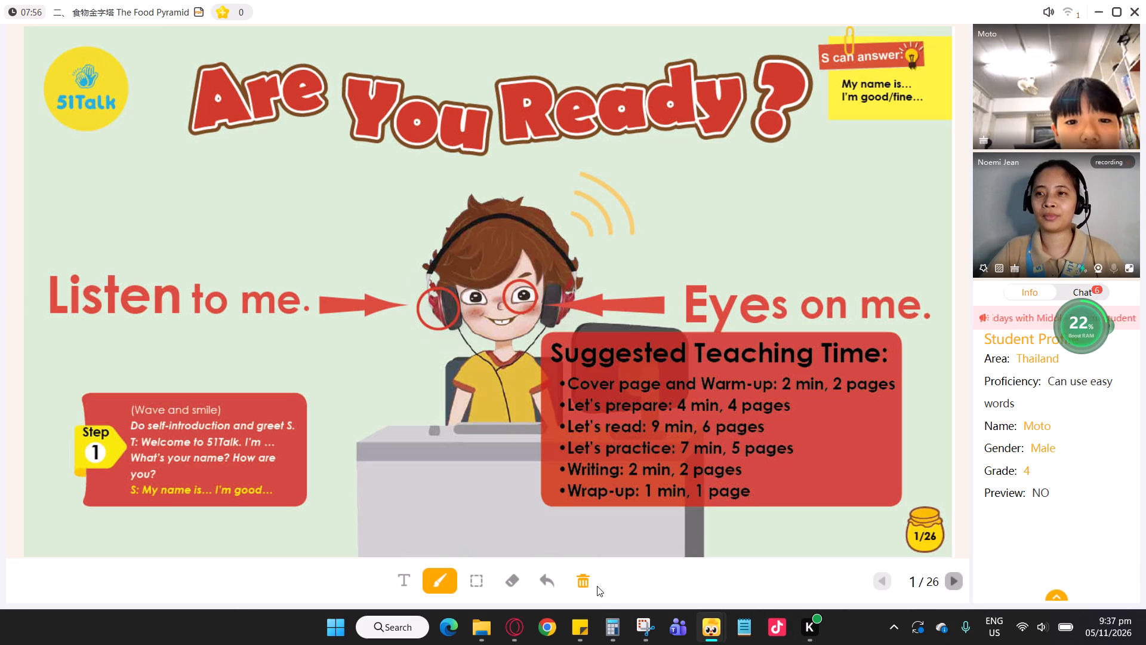
Draw a rectangle around the "Are You Ready?" heading on page 1 of the courseware.
click(473, 585)
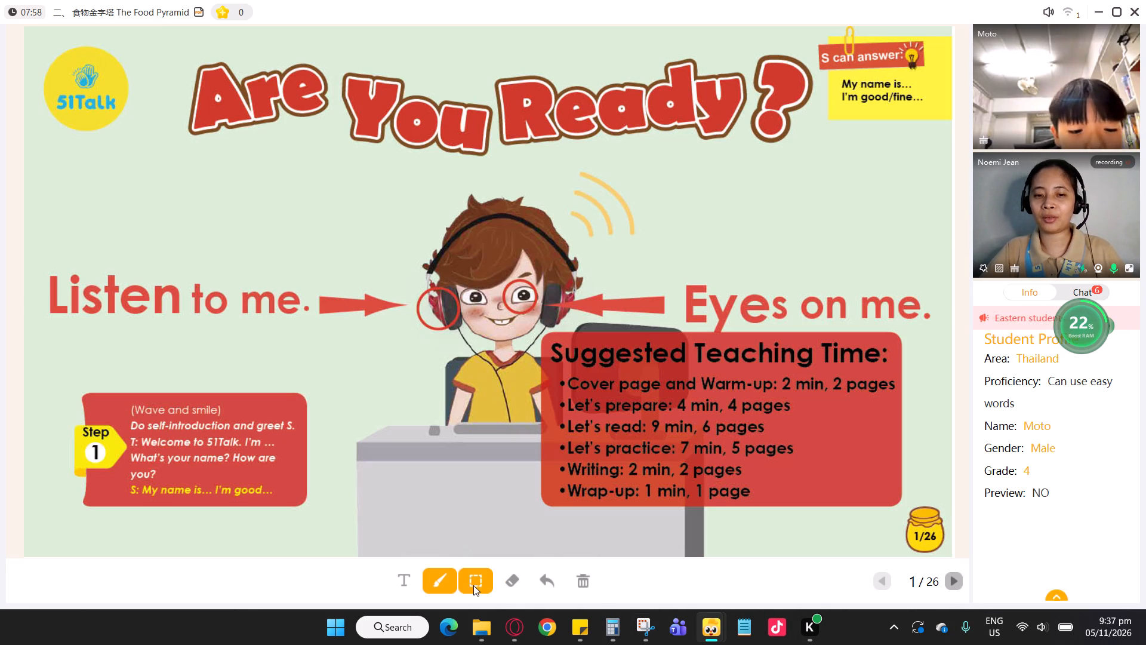
drag(161, 36, 716, 76)
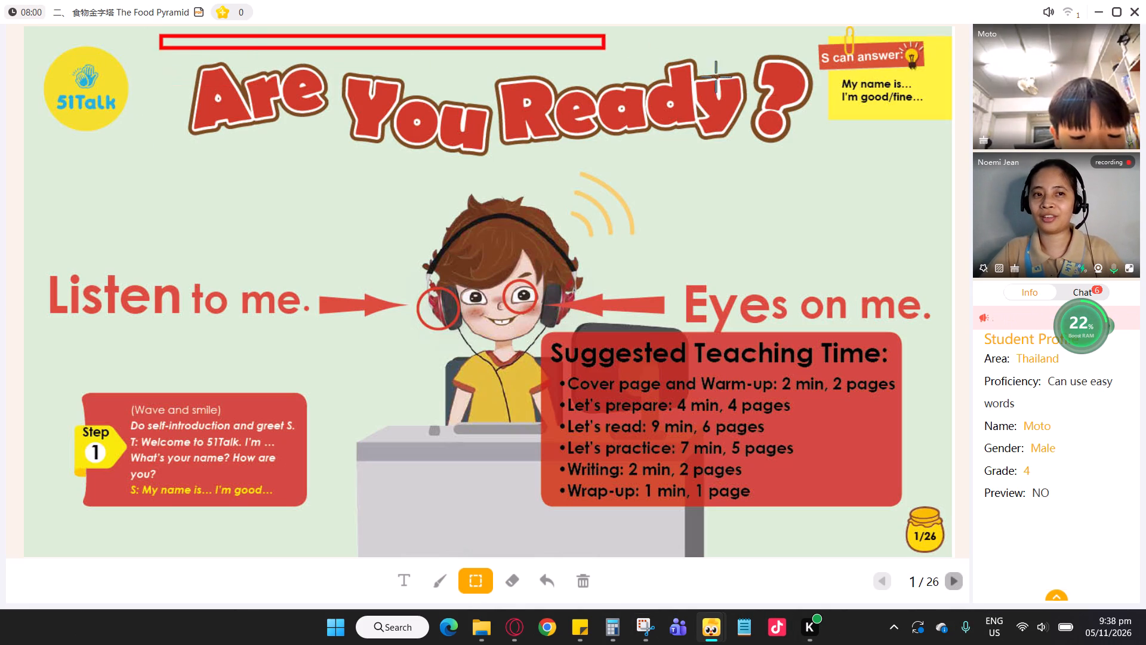
drag(716, 76, 824, 163)
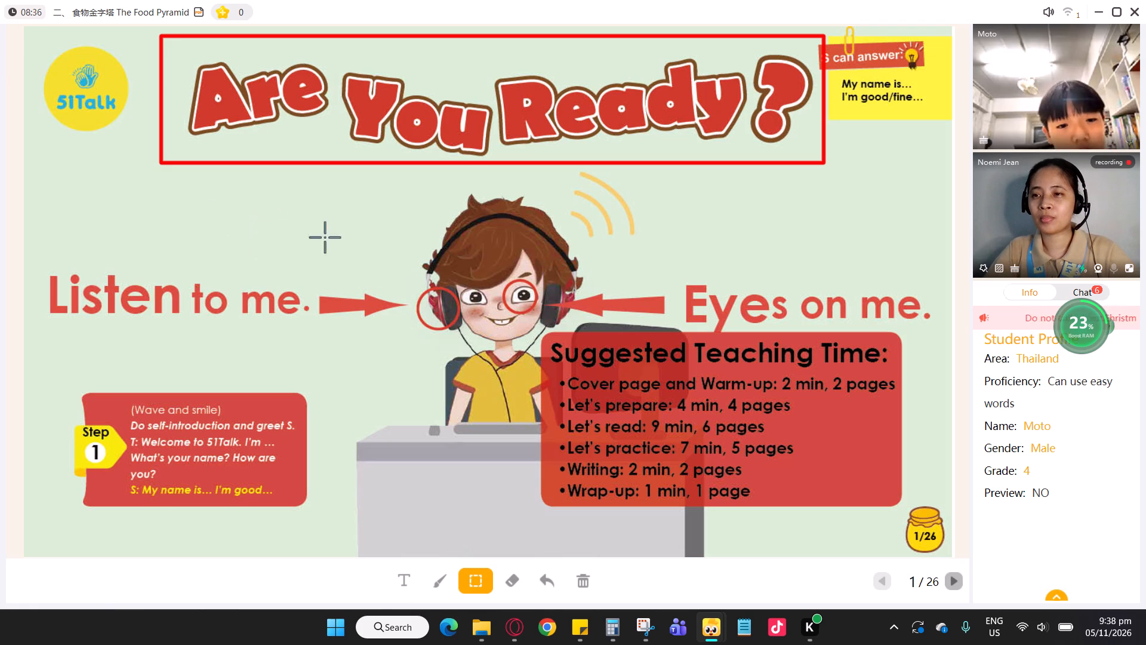
Advance the courseware to page 2 and select the brush for annotating.
click(956, 580)
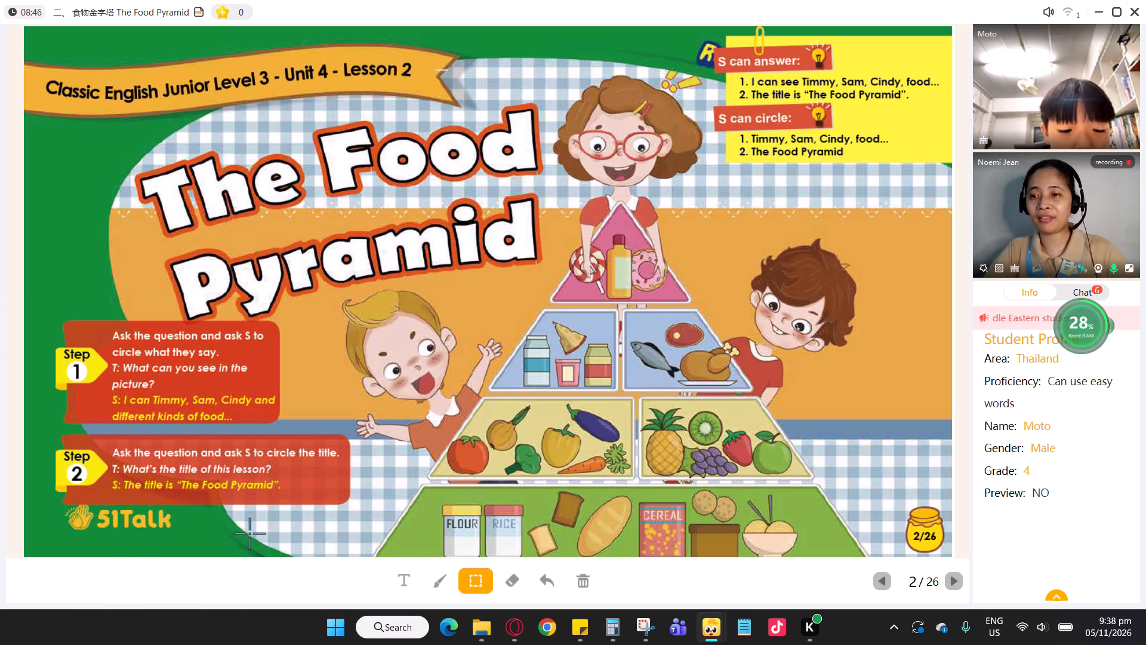
click(442, 581)
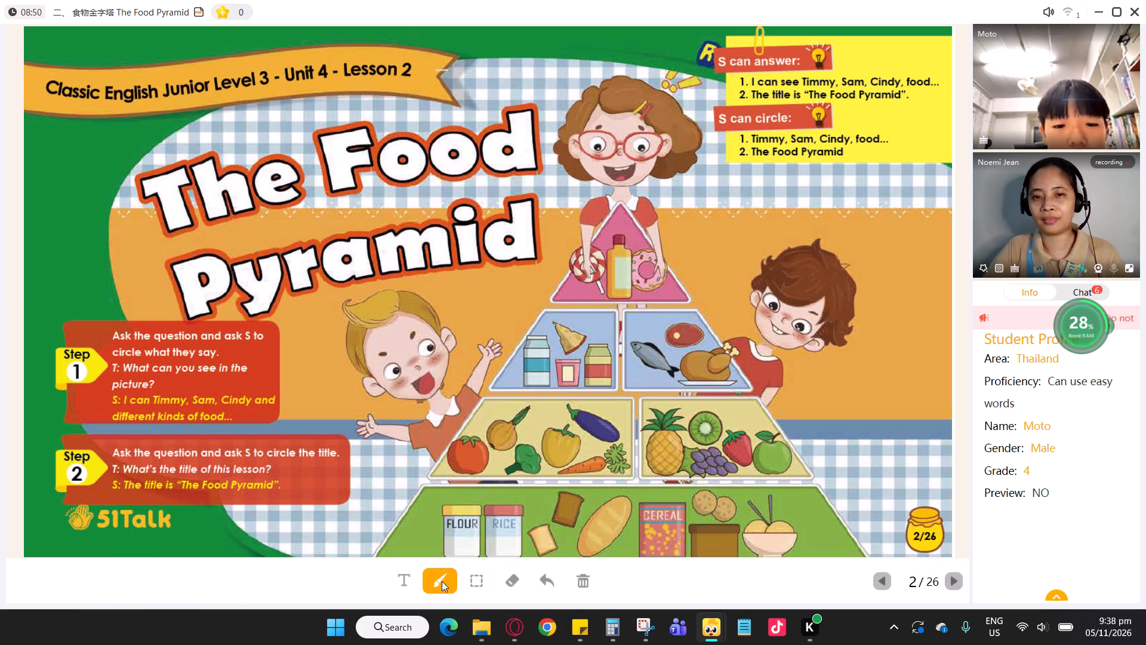
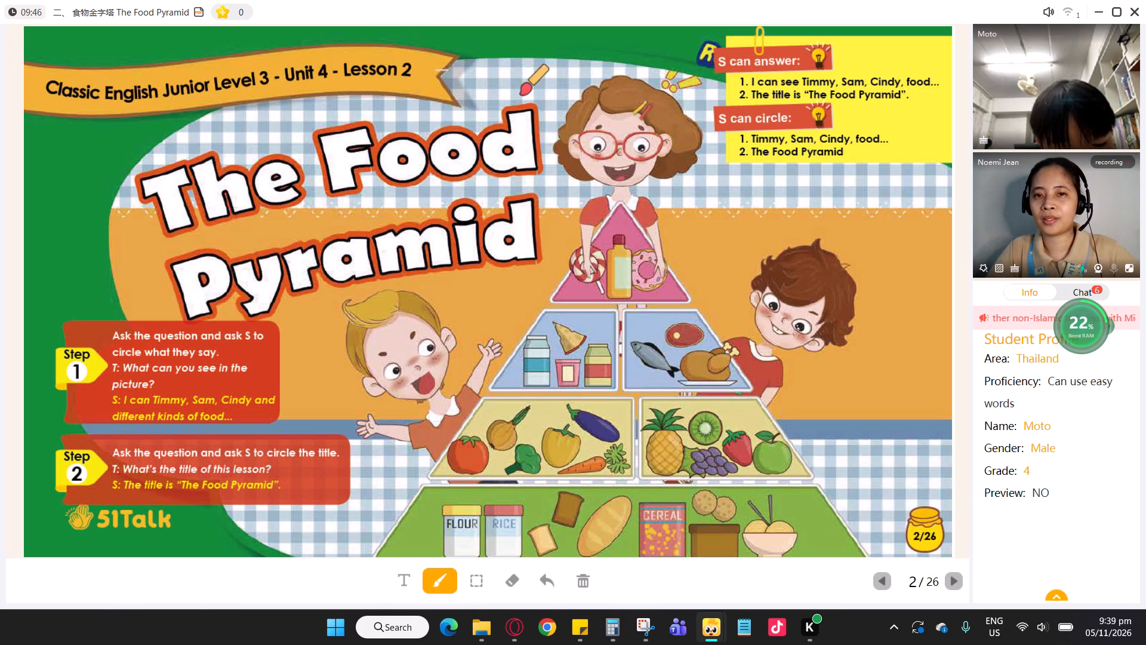
Circle each of the three children on page 2 freehand with the brush.
drag(520, 103, 518, 44)
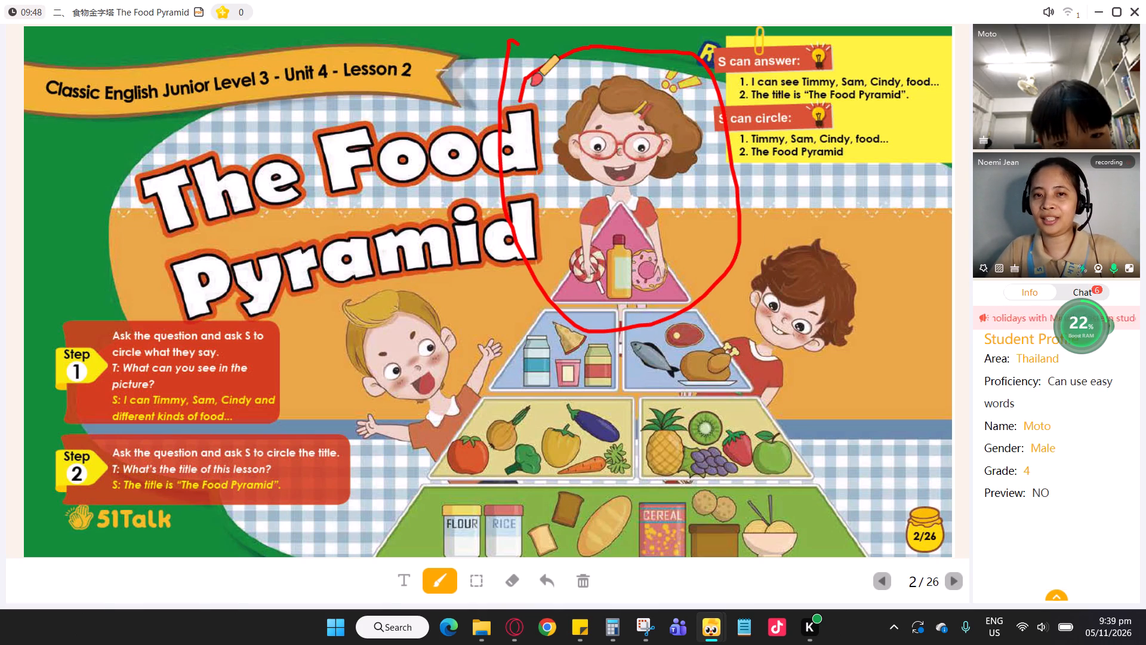
drag(313, 256, 286, 270)
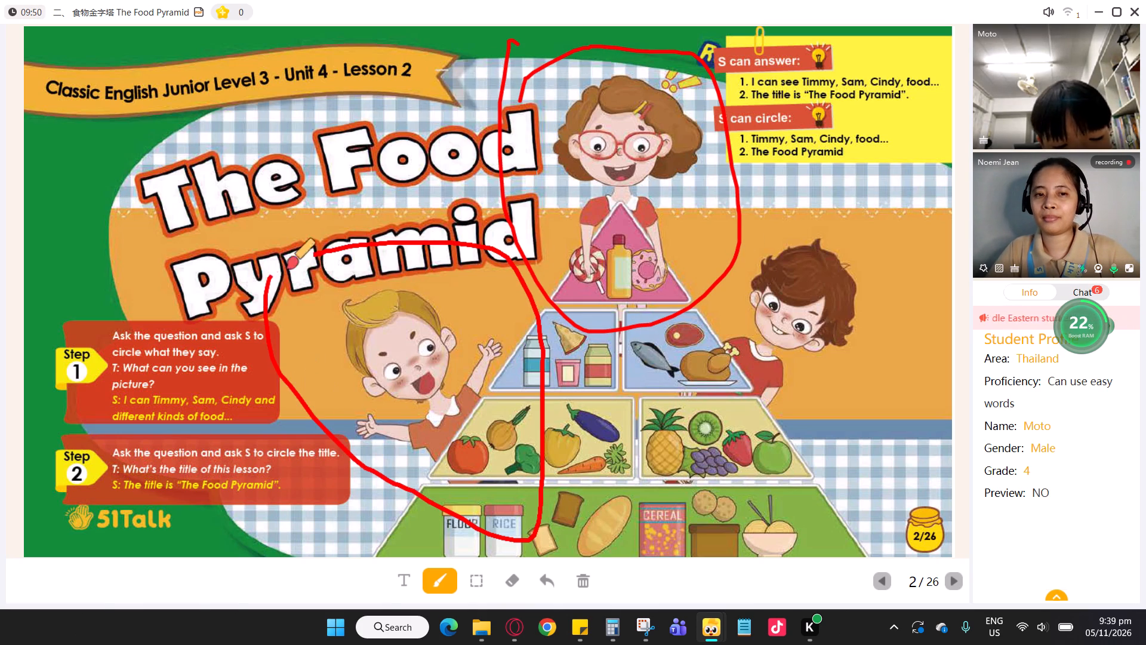
drag(286, 270, 328, 257)
drag(752, 217, 699, 413)
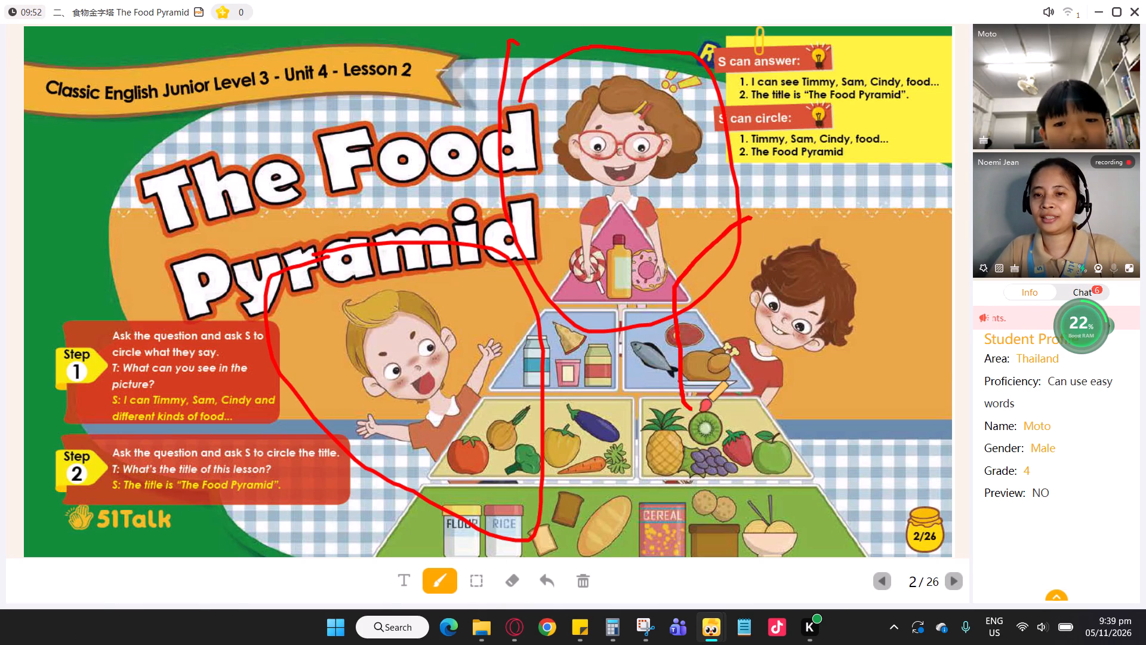
drag(699, 413, 760, 220)
drag(744, 221, 894, 223)
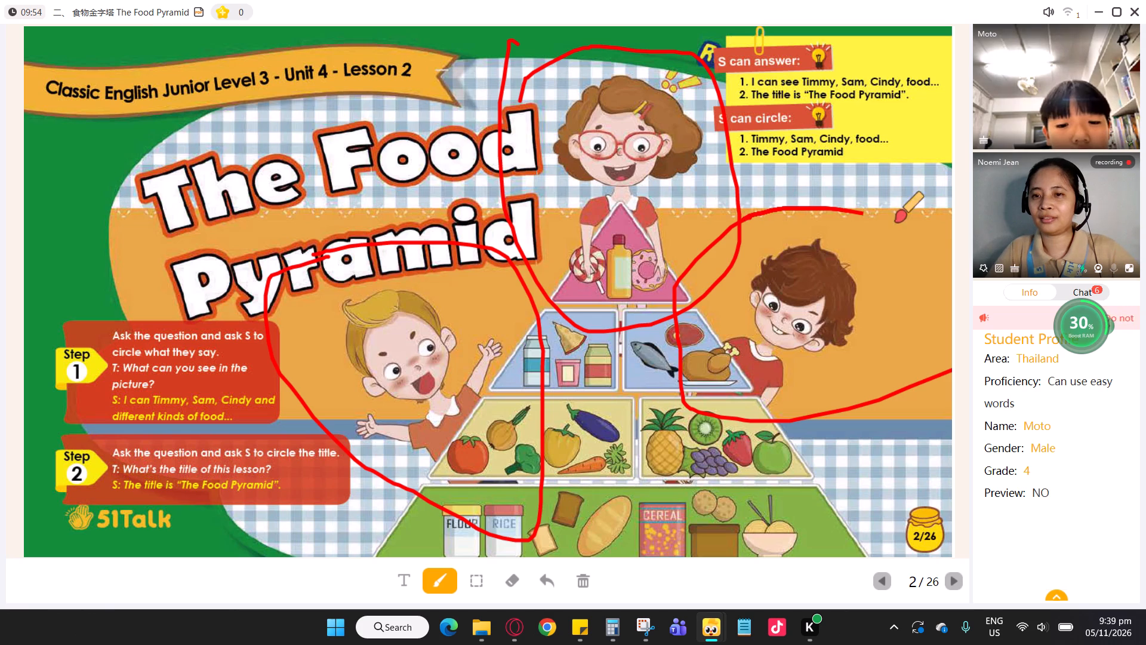
drag(894, 223, 876, 401)
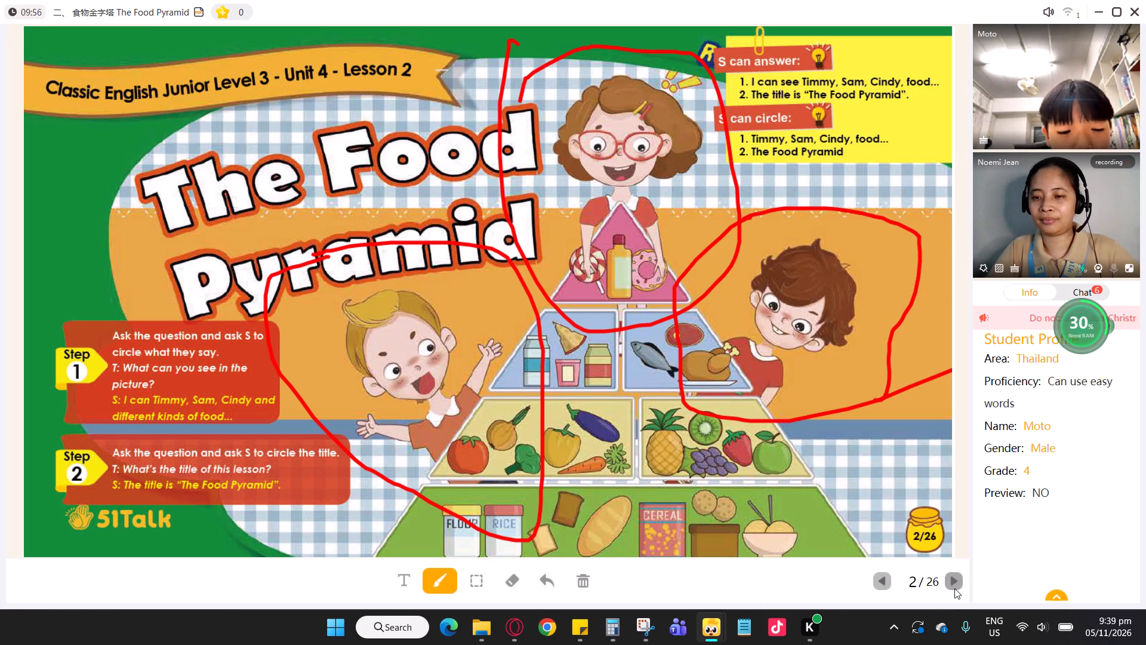
Advance the courseware to page 3.
click(954, 586)
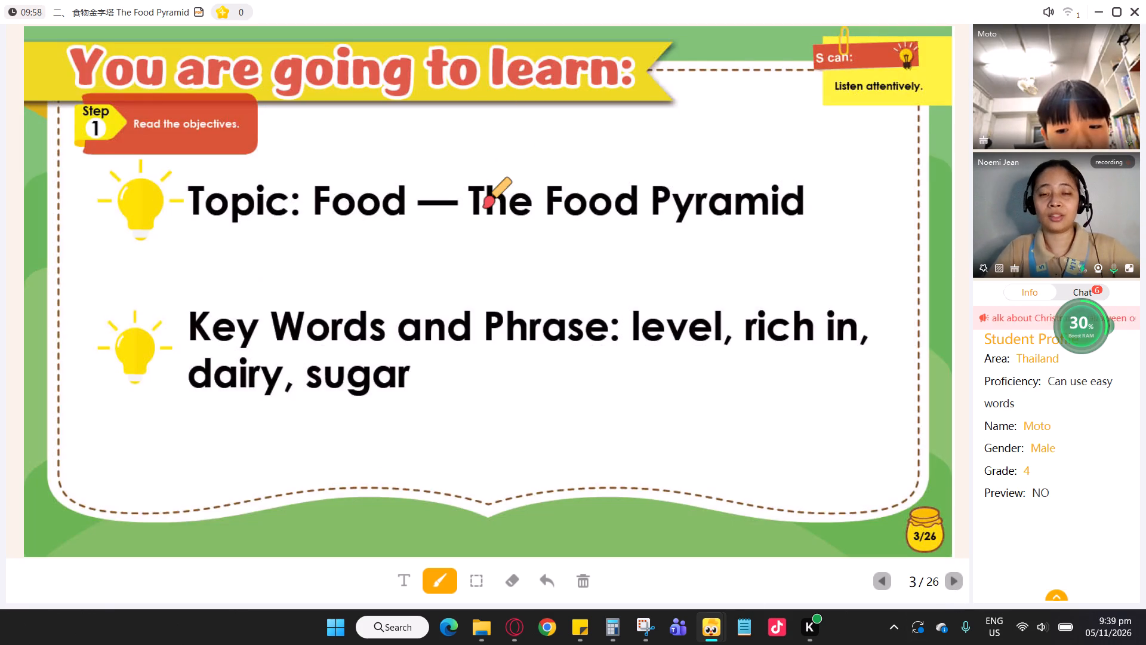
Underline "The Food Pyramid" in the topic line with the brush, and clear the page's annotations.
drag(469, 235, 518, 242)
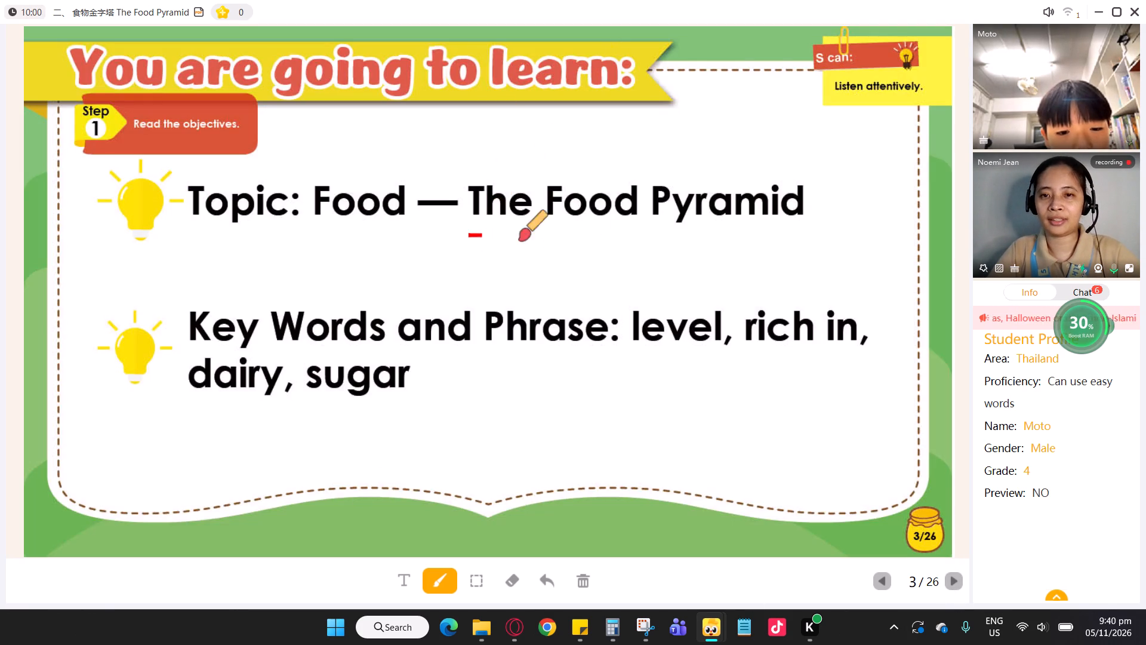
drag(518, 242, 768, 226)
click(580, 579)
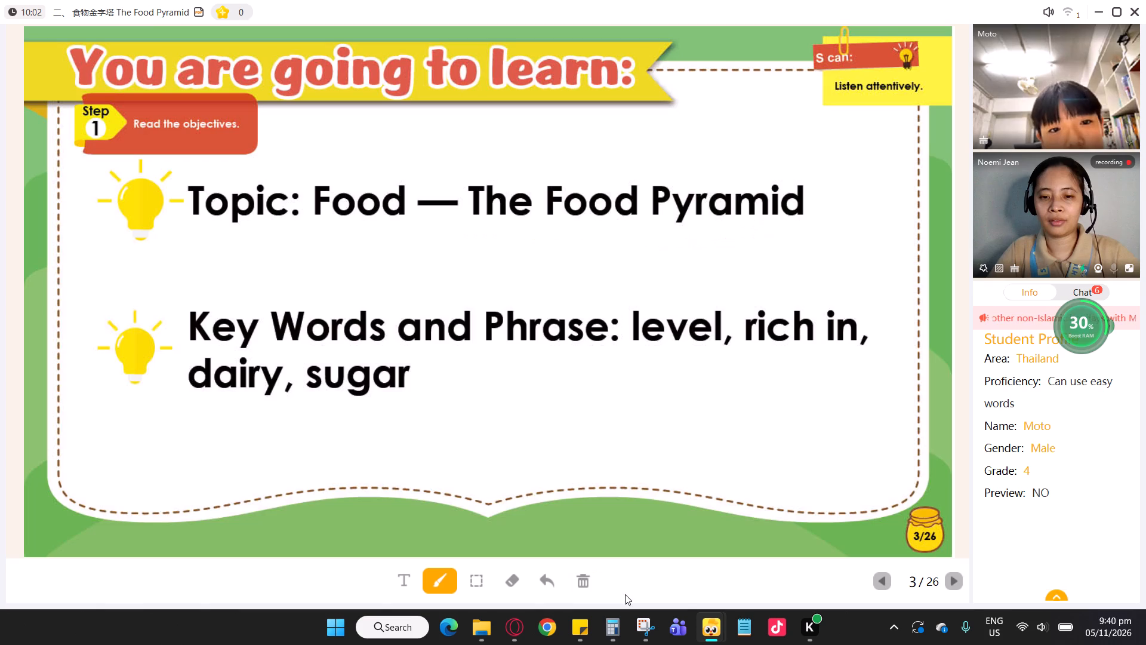
Underline the key words "level", "rich in", "dairy" and "sugar" on page 3.
drag(640, 358, 716, 358)
drag(758, 358, 861, 354)
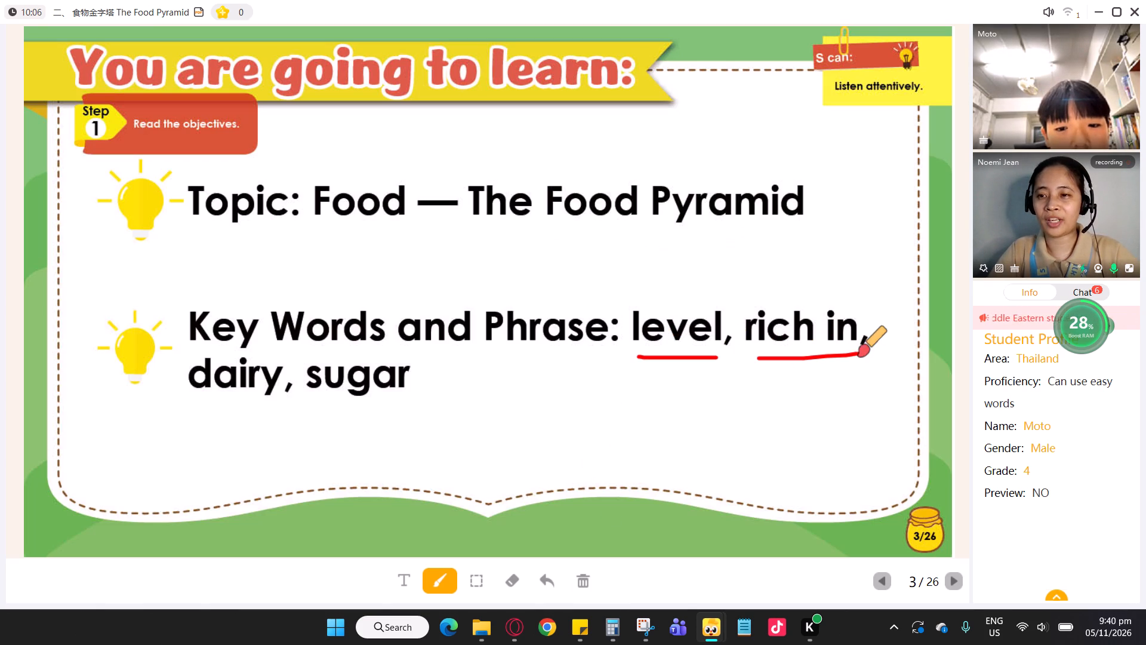
drag(196, 400, 285, 405)
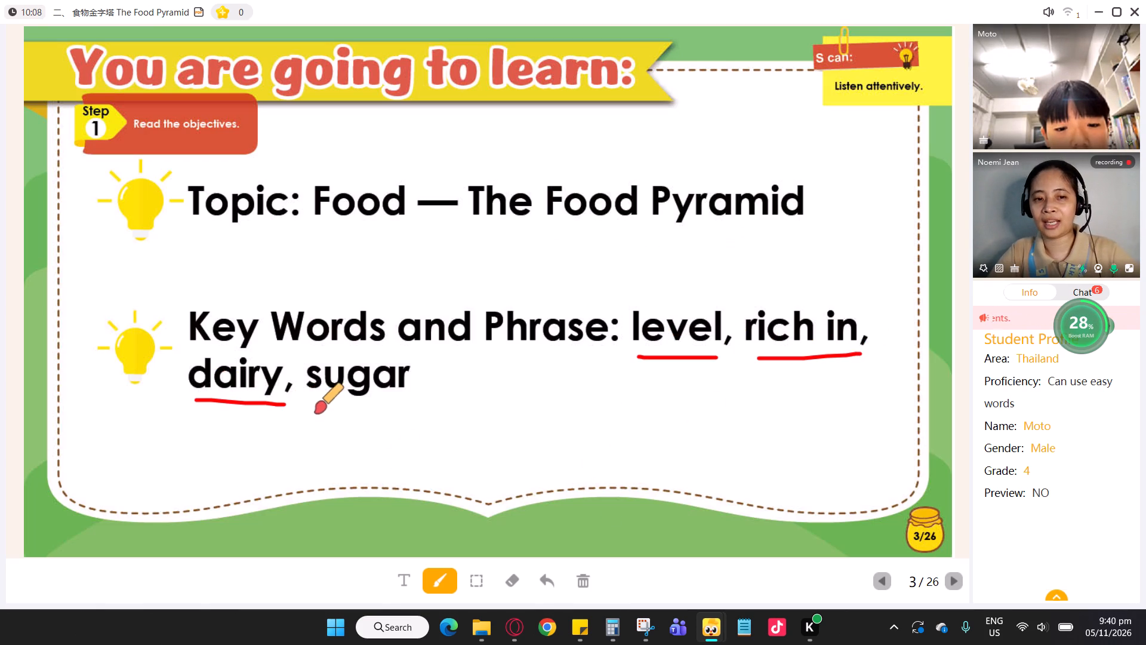
drag(300, 407, 415, 403)
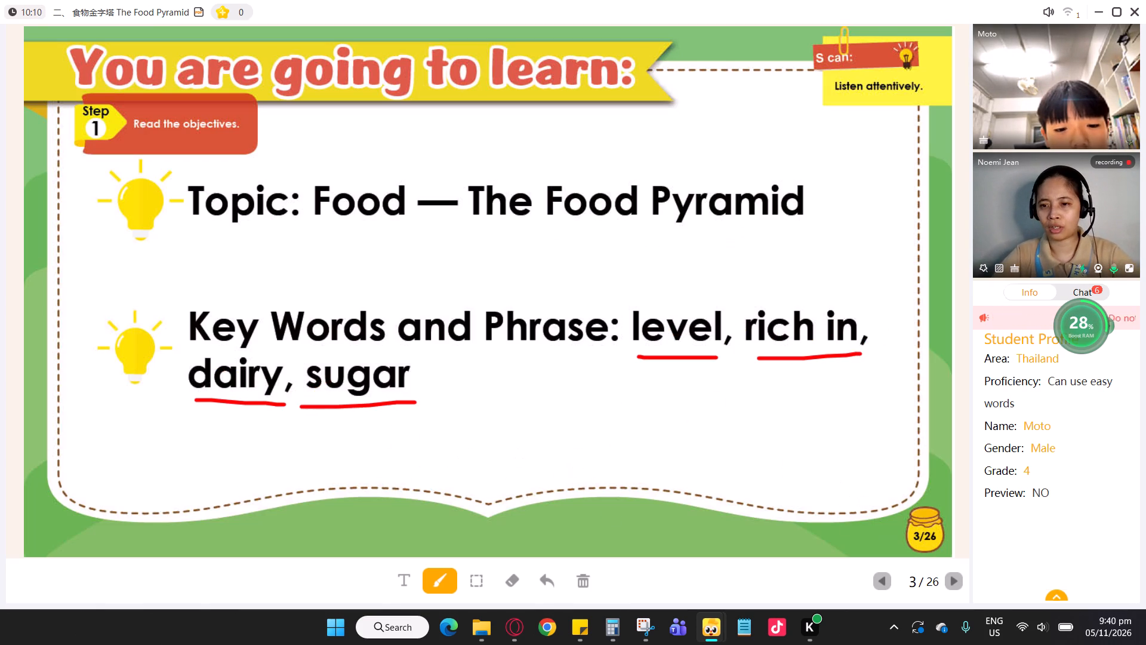
Advance the courseware to the Warm-up on page 4 and select the rectangle tool.
click(954, 577)
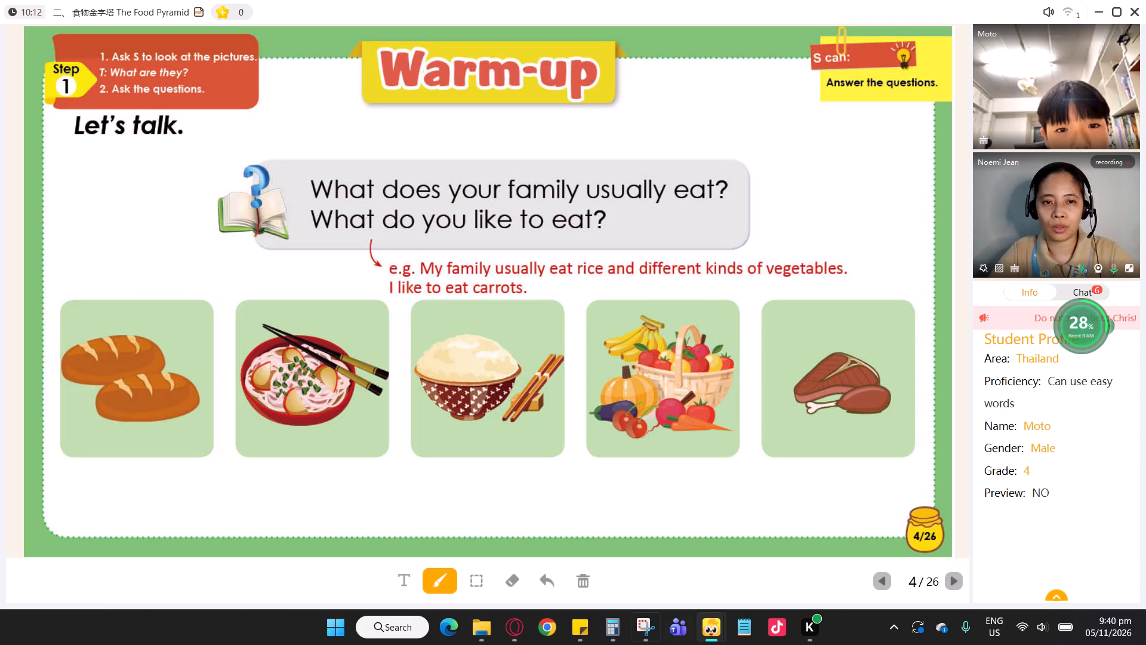
click(470, 576)
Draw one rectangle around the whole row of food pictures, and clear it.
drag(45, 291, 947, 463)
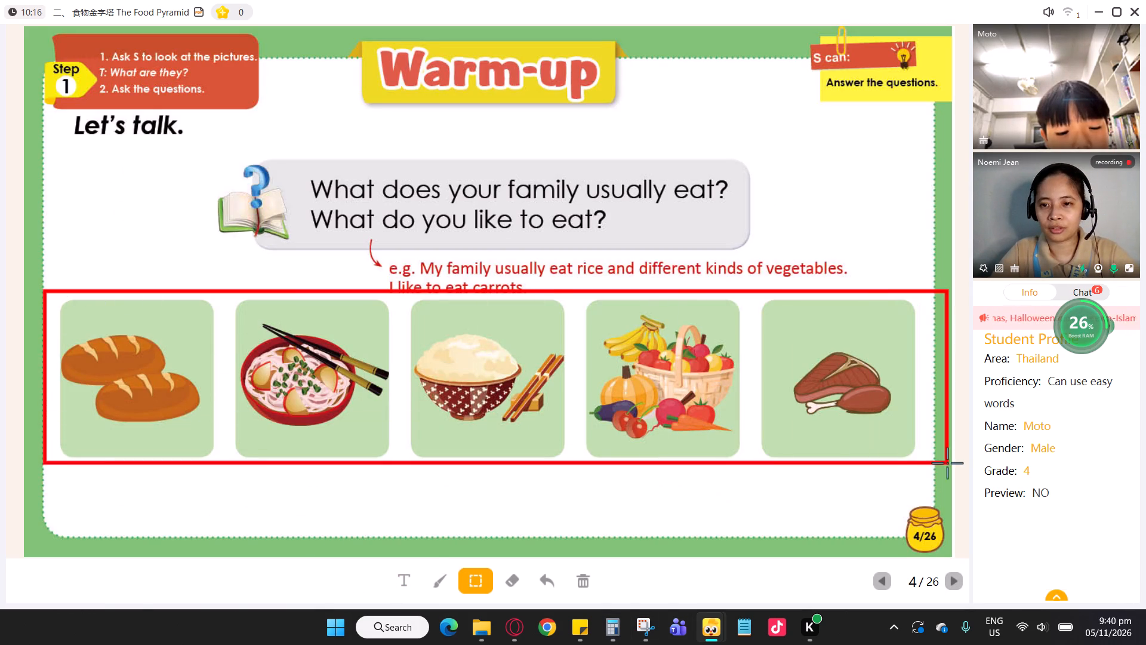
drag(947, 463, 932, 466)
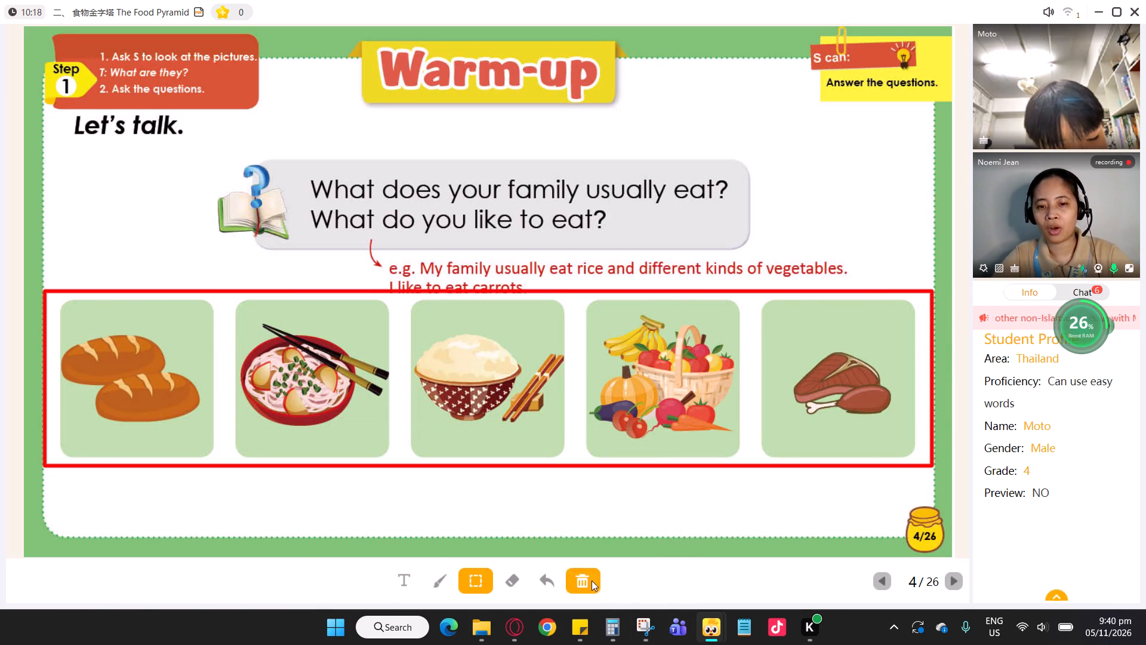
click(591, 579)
Draw a separate rectangle around each of the five food pictures: bread, noodles, rice, fruits and vegetables, and meat.
drag(54, 285, 158, 400)
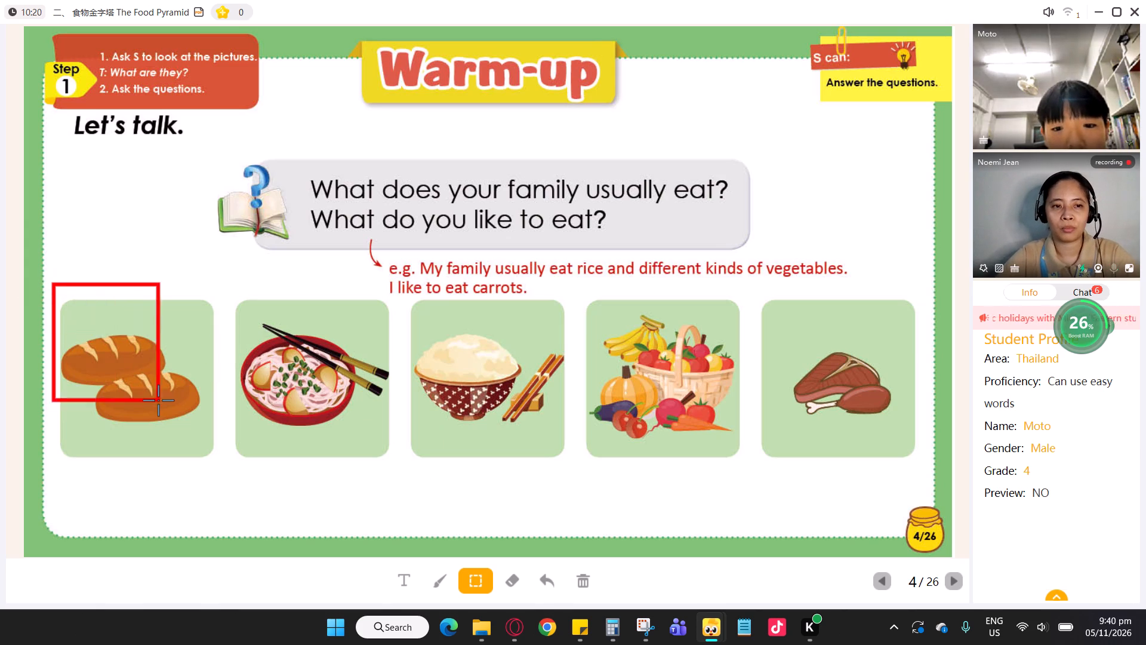
drag(158, 400, 220, 466)
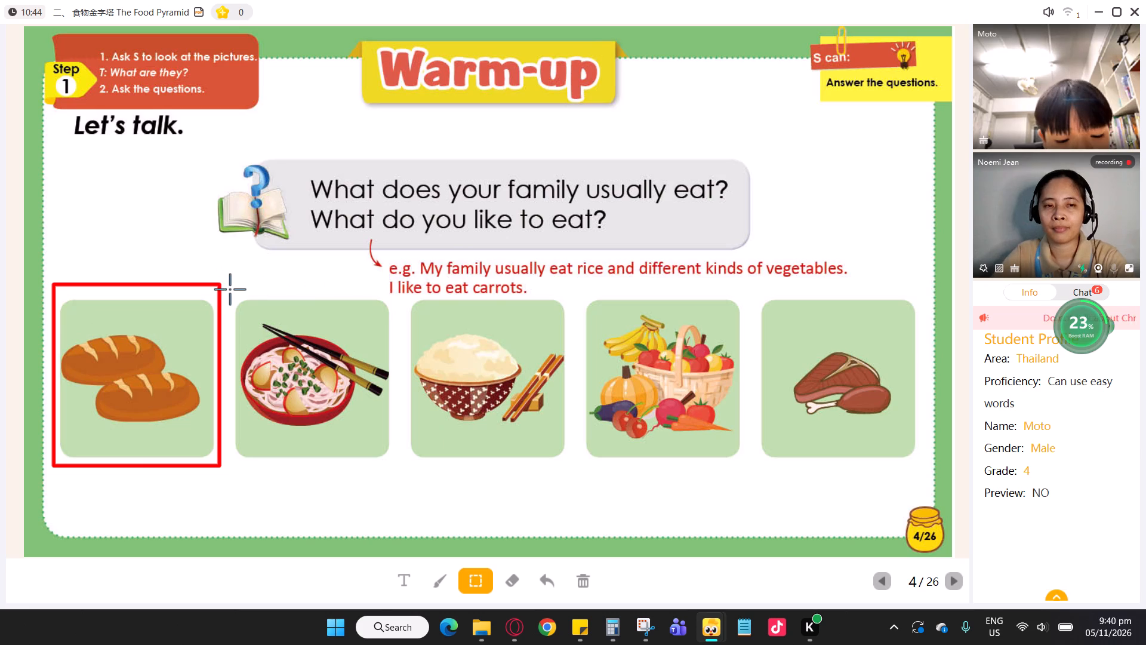
drag(230, 287, 392, 467)
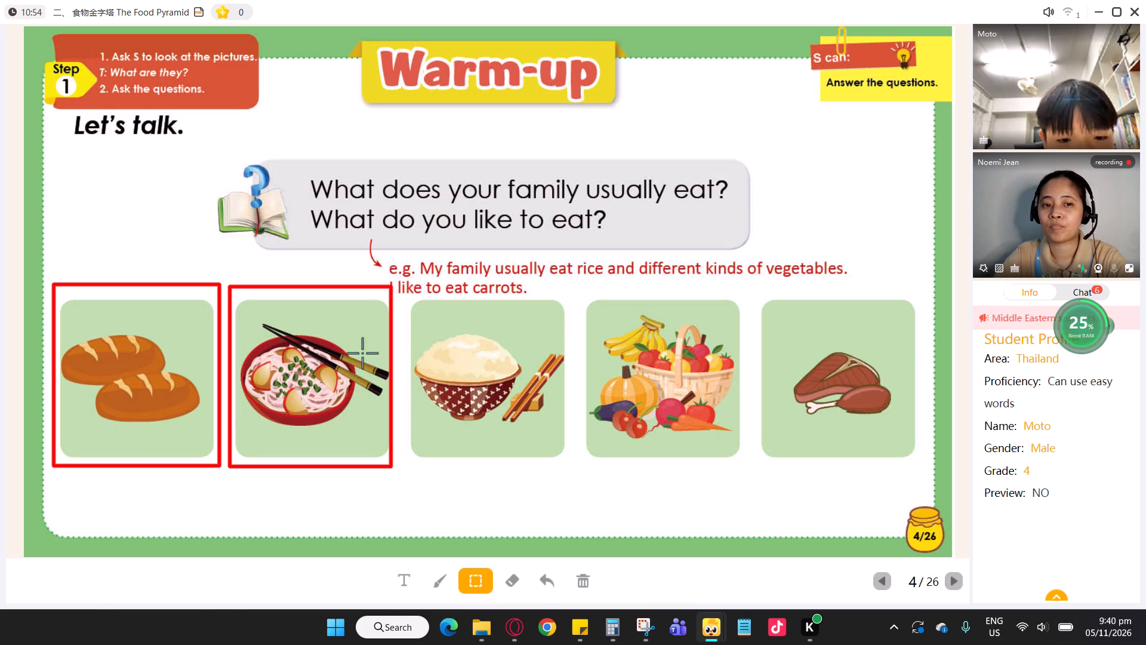
drag(400, 290, 577, 465)
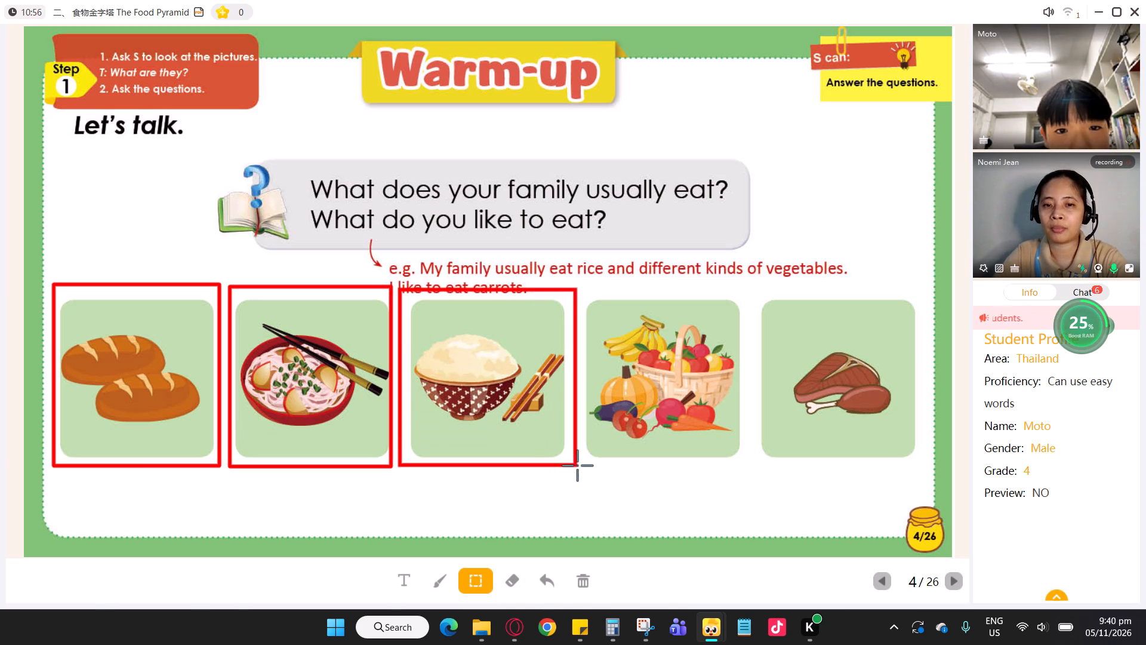
drag(577, 465, 575, 466)
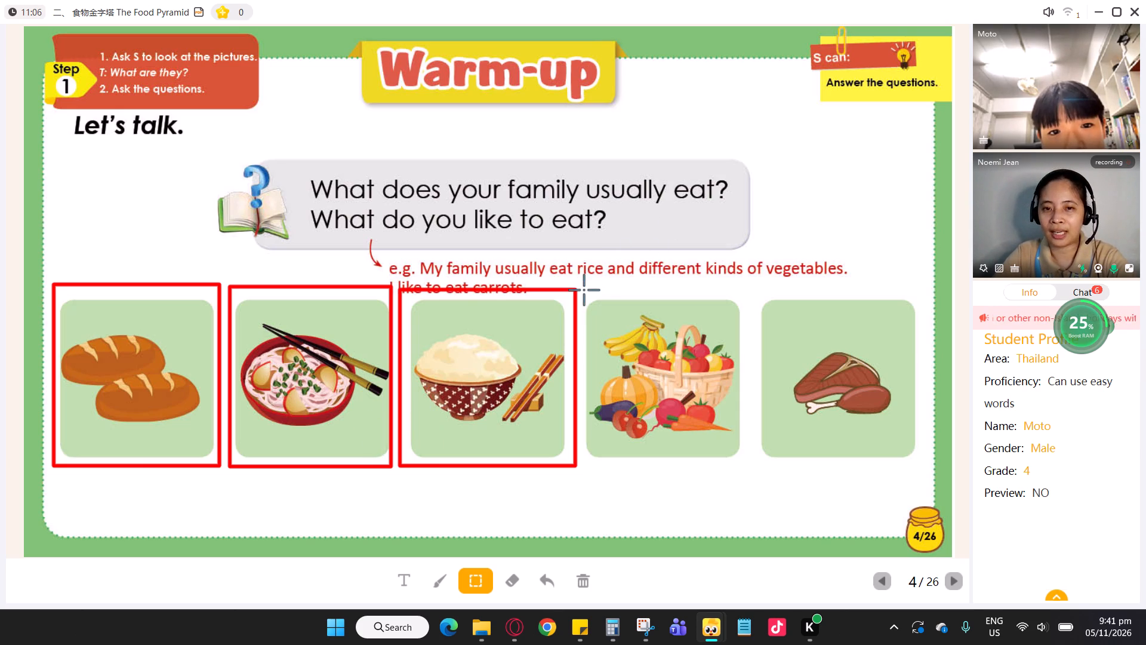
drag(580, 291, 750, 464)
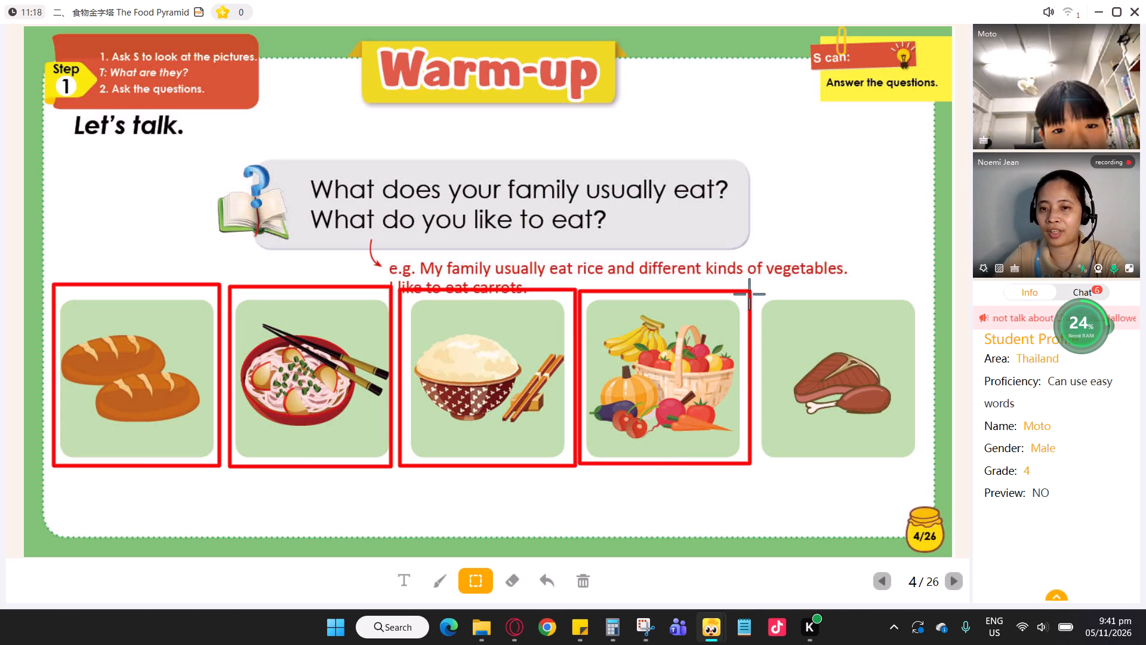
drag(753, 292, 929, 460)
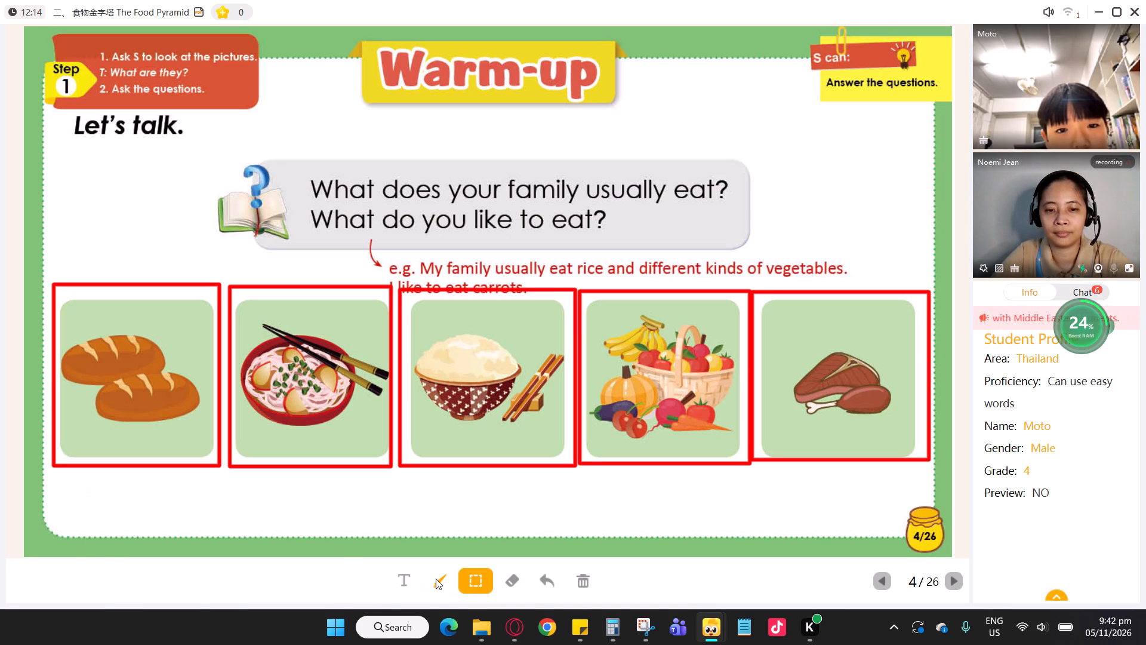
Draw a check mark over the noodles picture with the brush.
click(436, 579)
drag(269, 400, 356, 340)
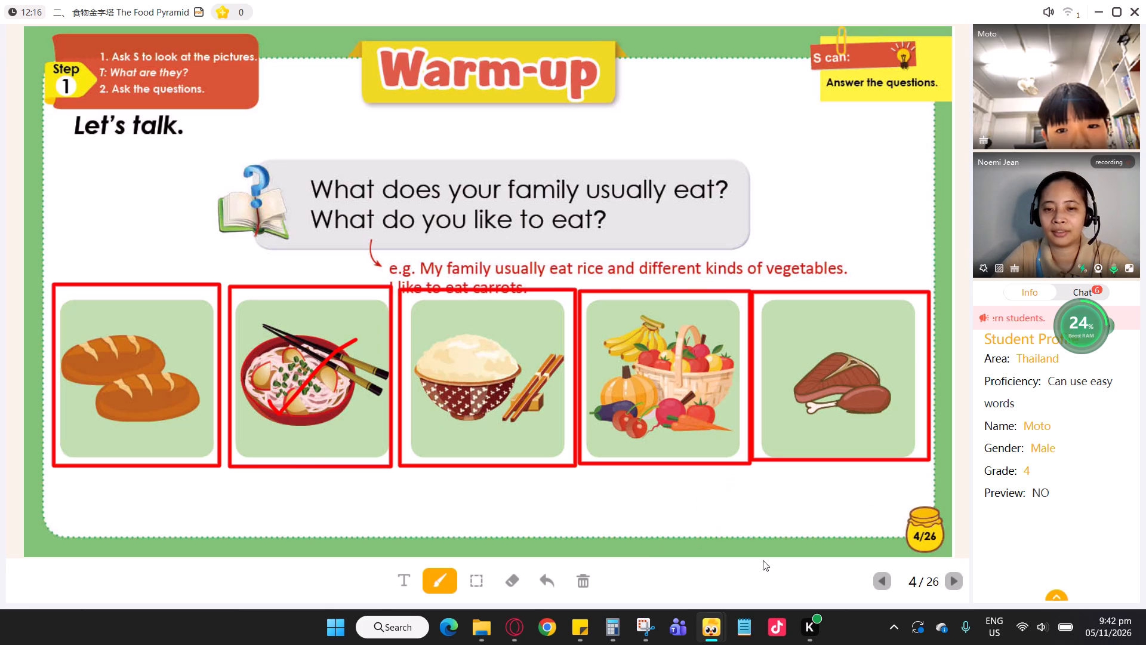
On page 6, draw rectangles around the word "lev·el", the sentence "The food pyramid has four levels" and the question about the pyramid's levels.
click(956, 583)
click(956, 583)
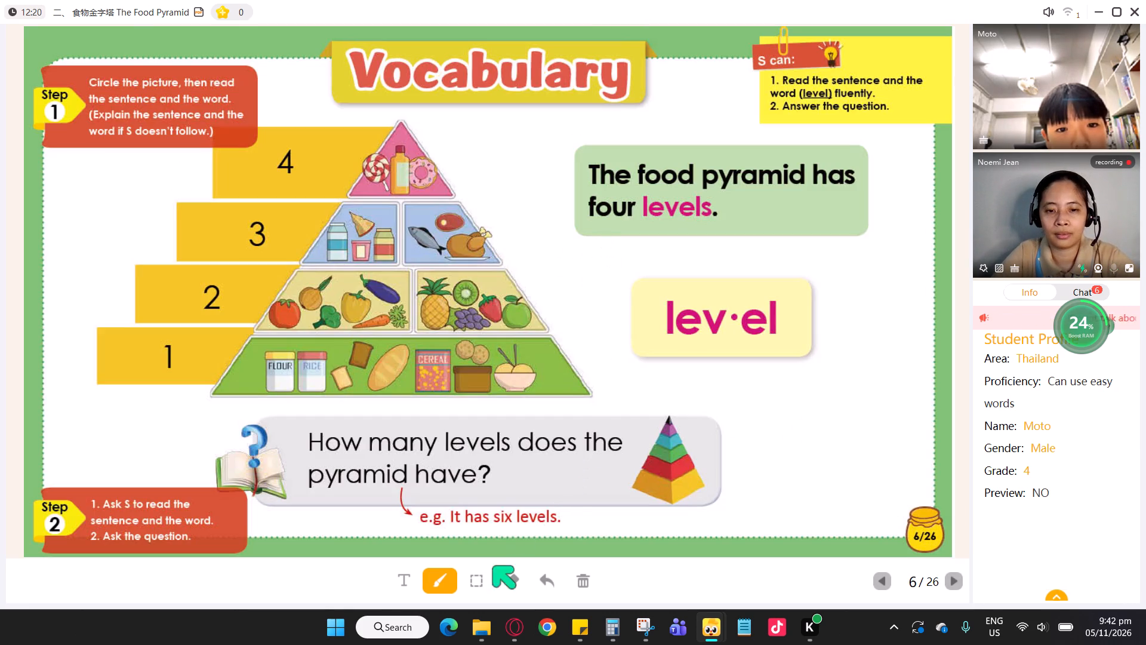
click(477, 585)
drag(633, 279, 772, 351)
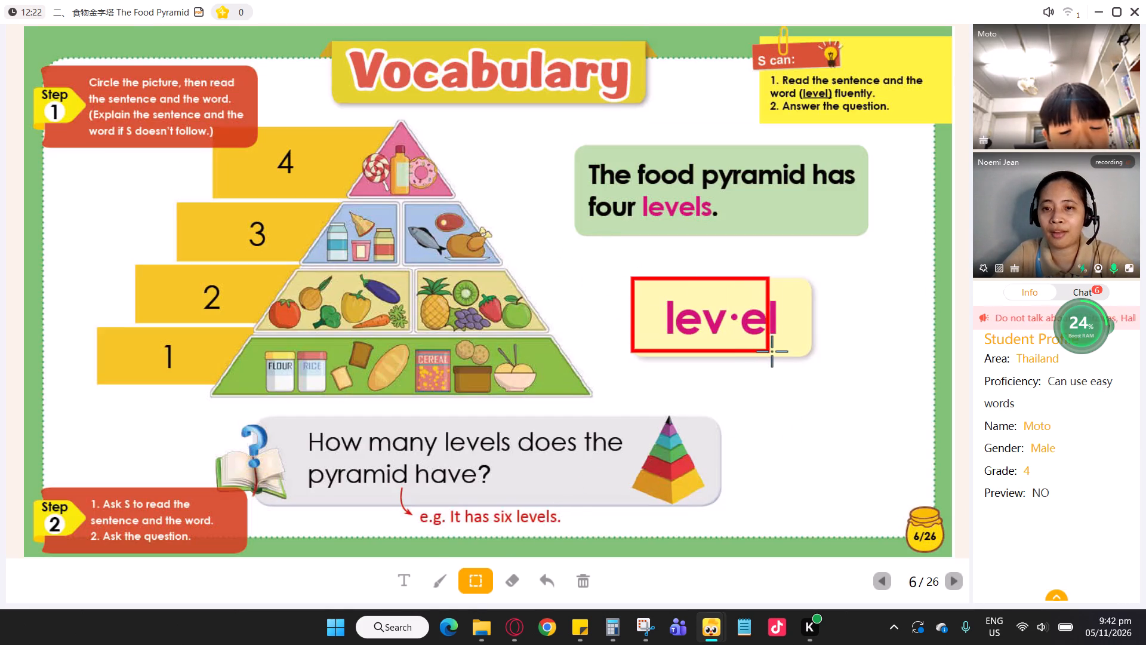
drag(772, 351, 796, 357)
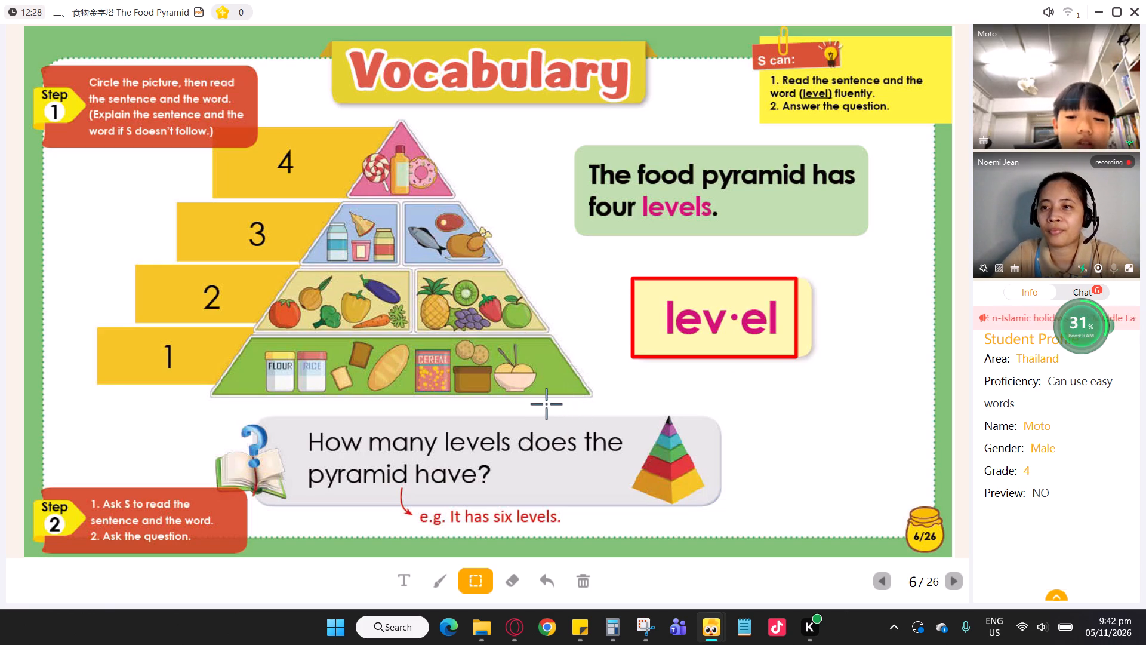
drag(574, 146, 603, 156)
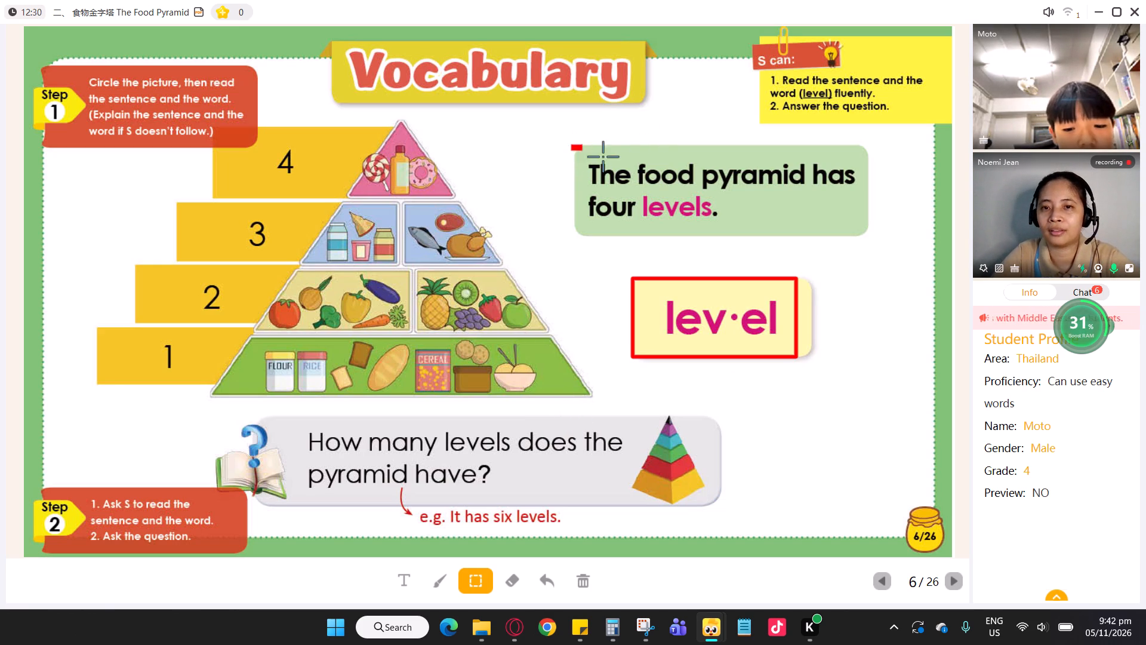
drag(603, 156, 868, 241)
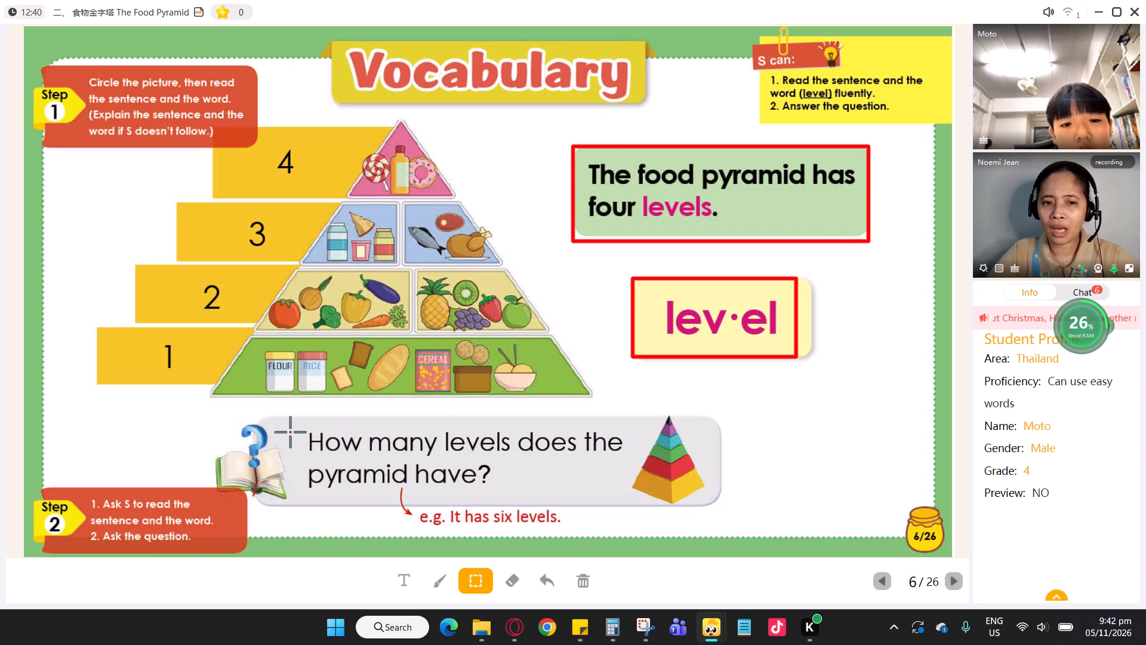
drag(288, 418, 744, 511)
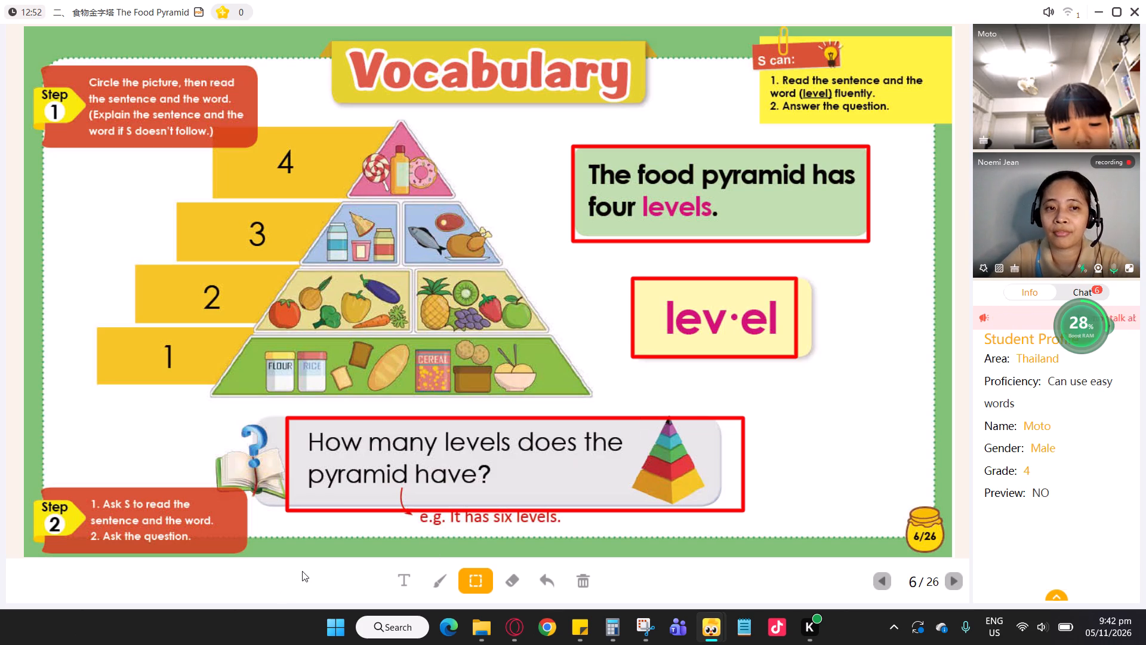
Handwrite the numbers 1, 2, 3 and 4 with the brush on the matching level labels of the food pyramid.
click(435, 585)
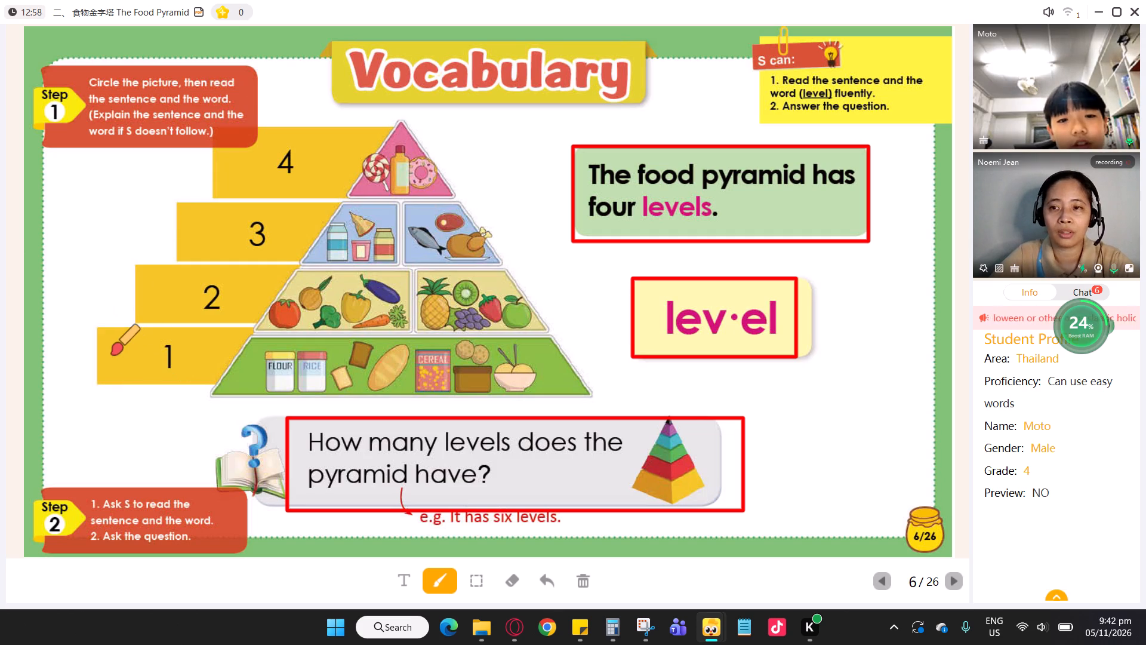
drag(105, 358, 108, 382)
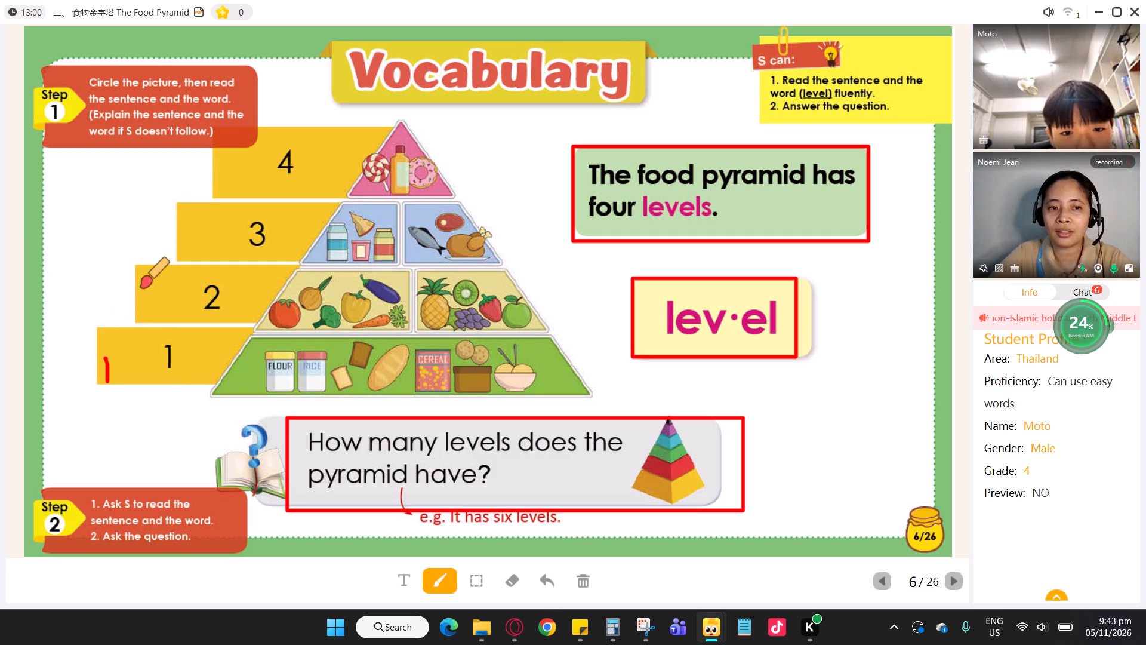
drag(133, 307, 150, 323)
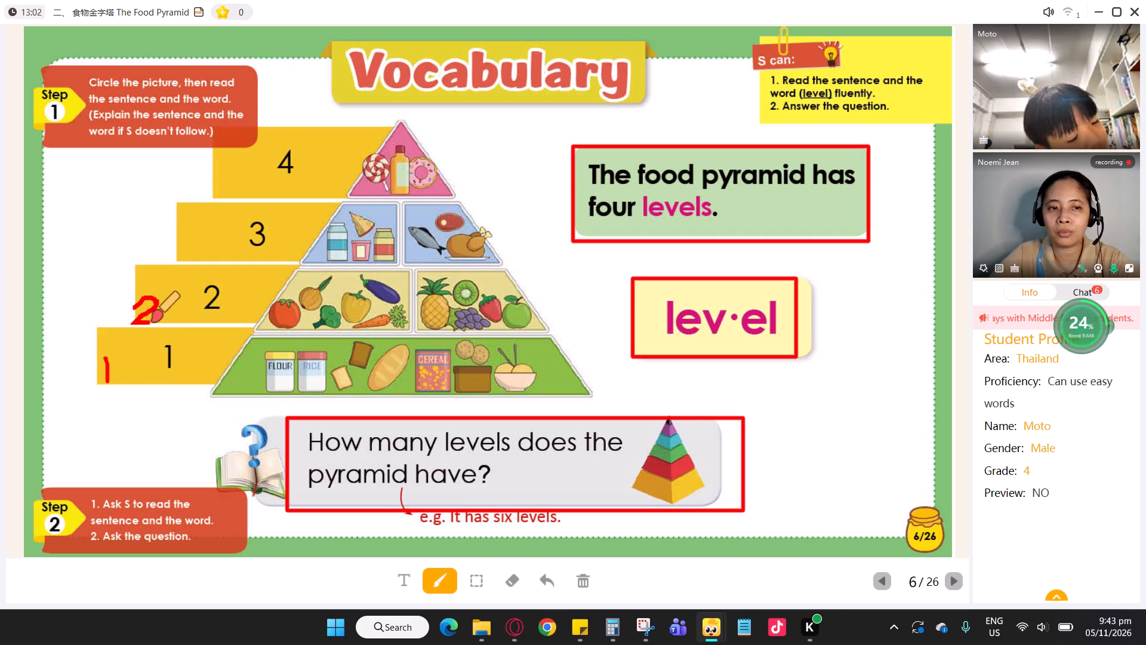
drag(150, 323, 152, 323)
drag(172, 241, 189, 246)
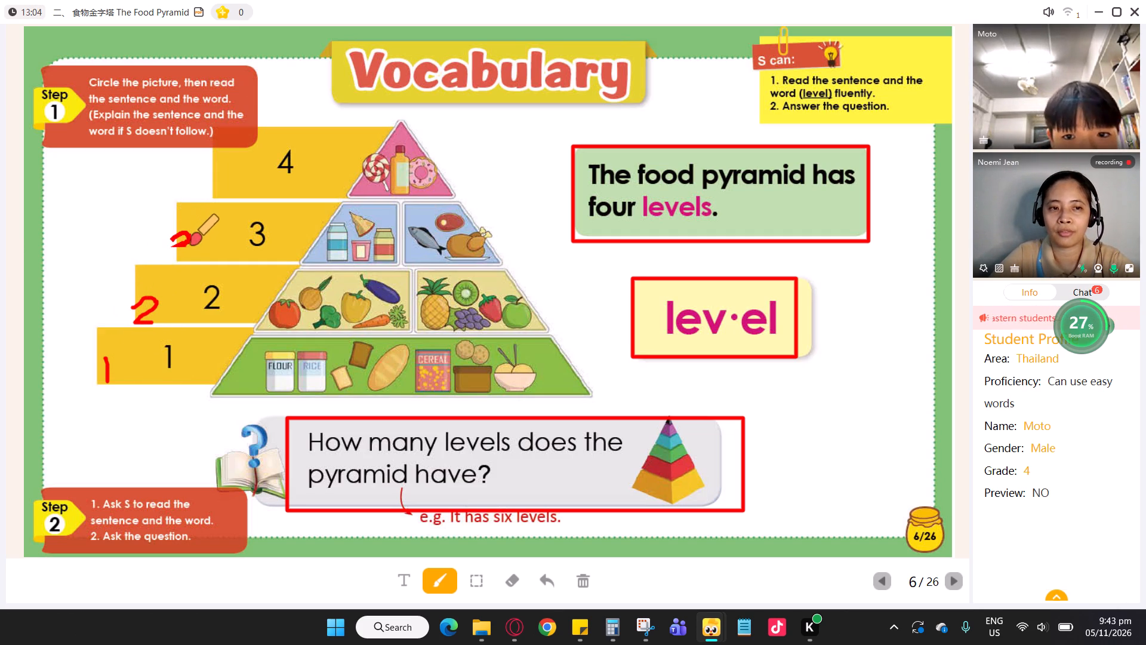
drag(189, 246, 171, 260)
drag(229, 165, 211, 179)
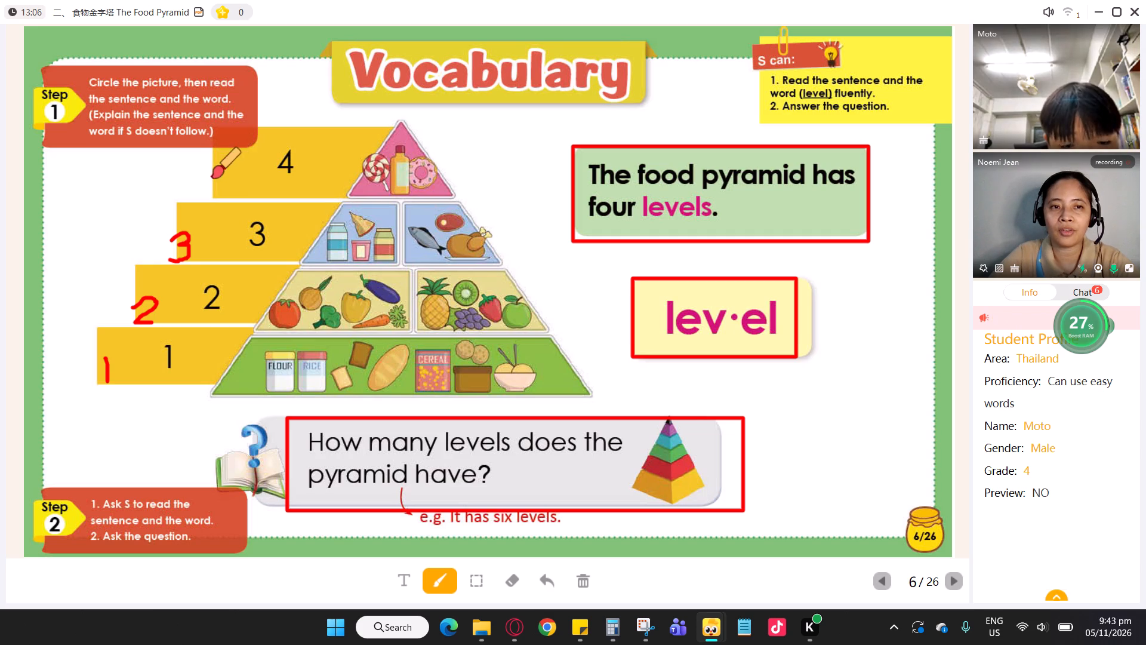
drag(211, 179, 229, 181)
drag(223, 164, 220, 194)
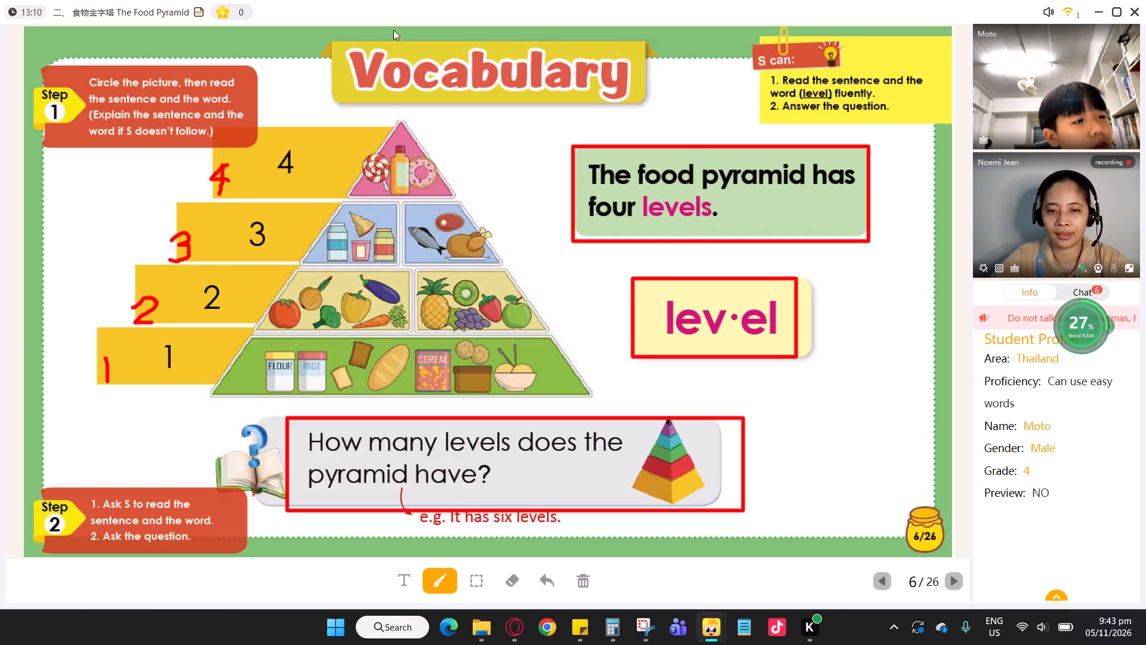
Advance the courseware to the "rich in" vocabulary on page 7.
click(953, 579)
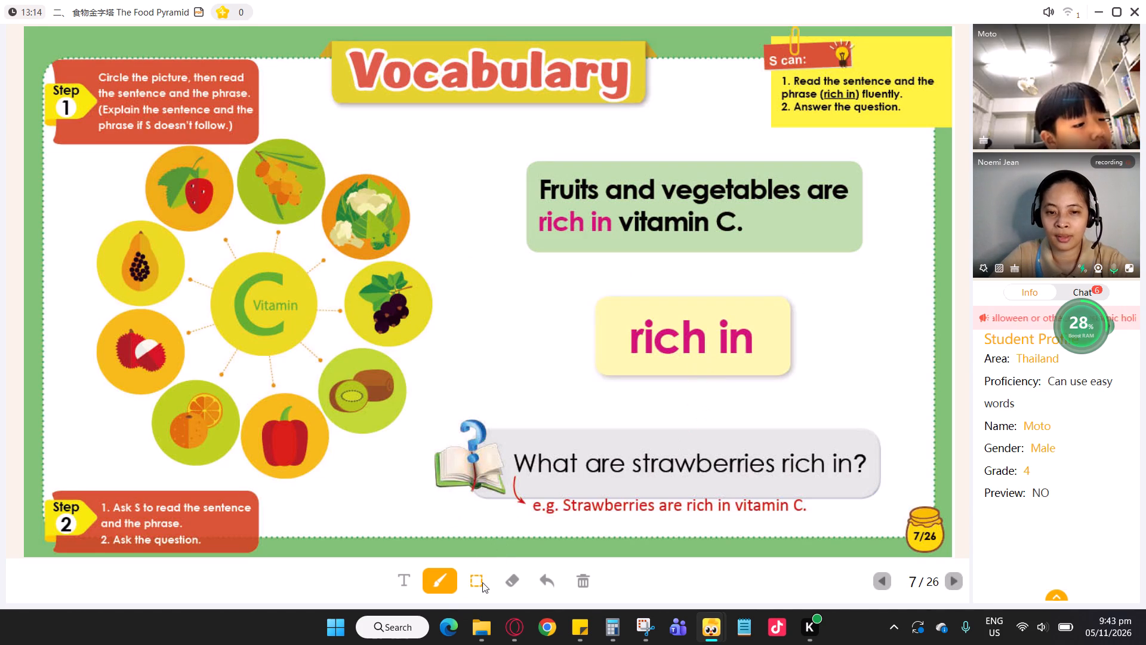
Draw rectangles around the phrase "rich in" and the sentence "Fruits and vegetables are rich in vitamin C.".
click(482, 582)
drag(594, 292, 796, 380)
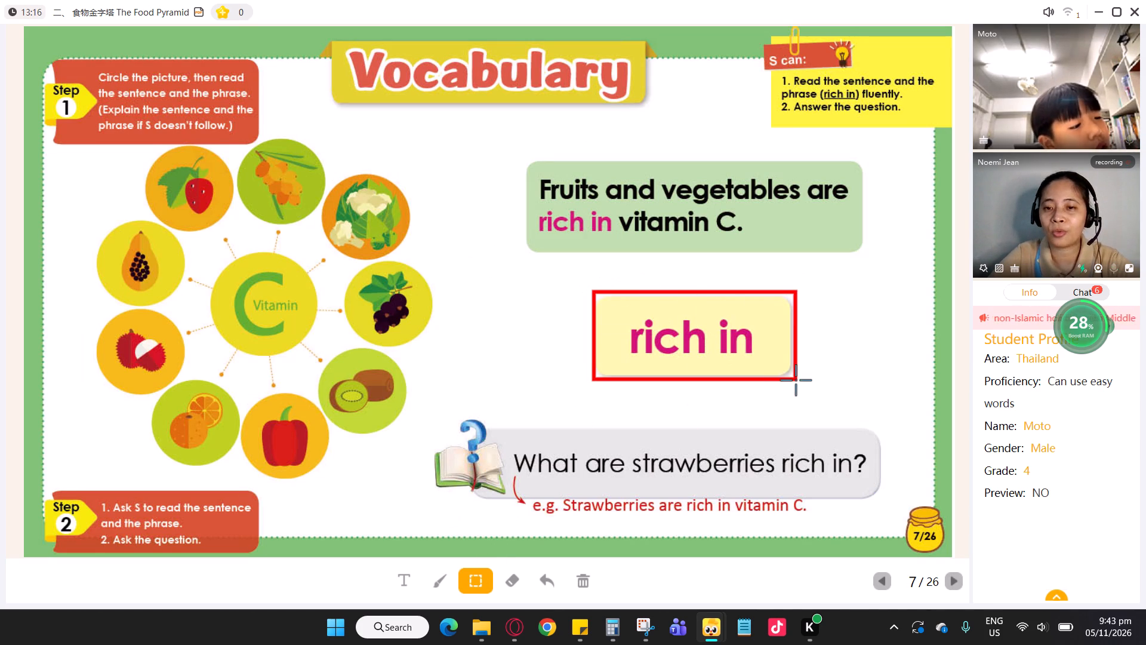
drag(796, 380, 797, 380)
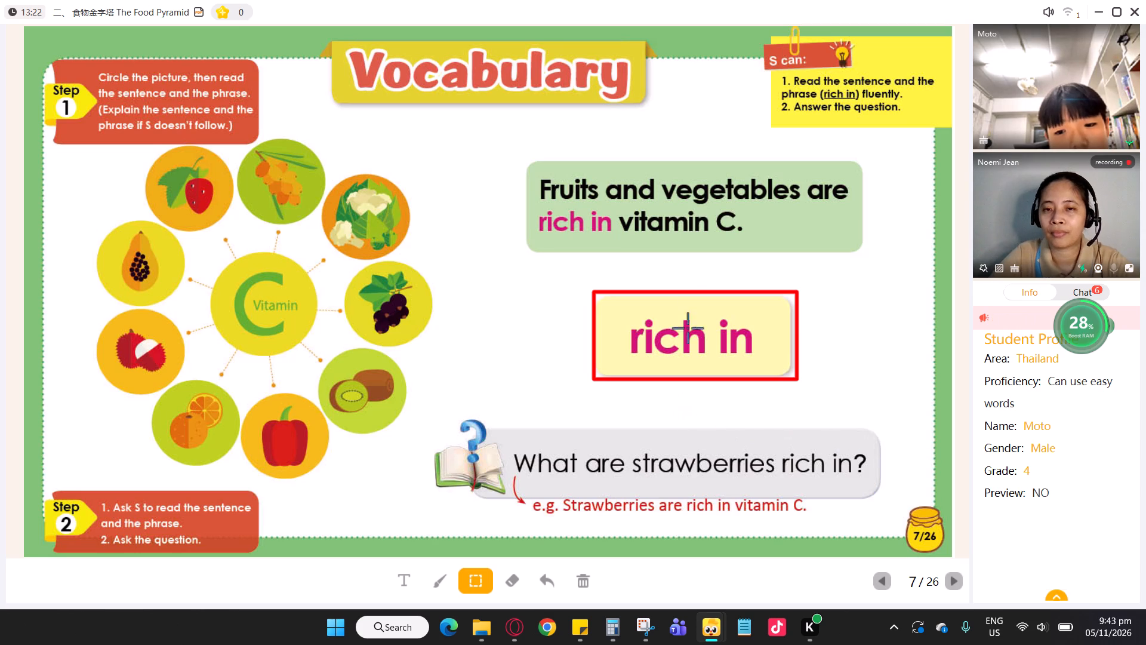
drag(525, 166, 832, 251)
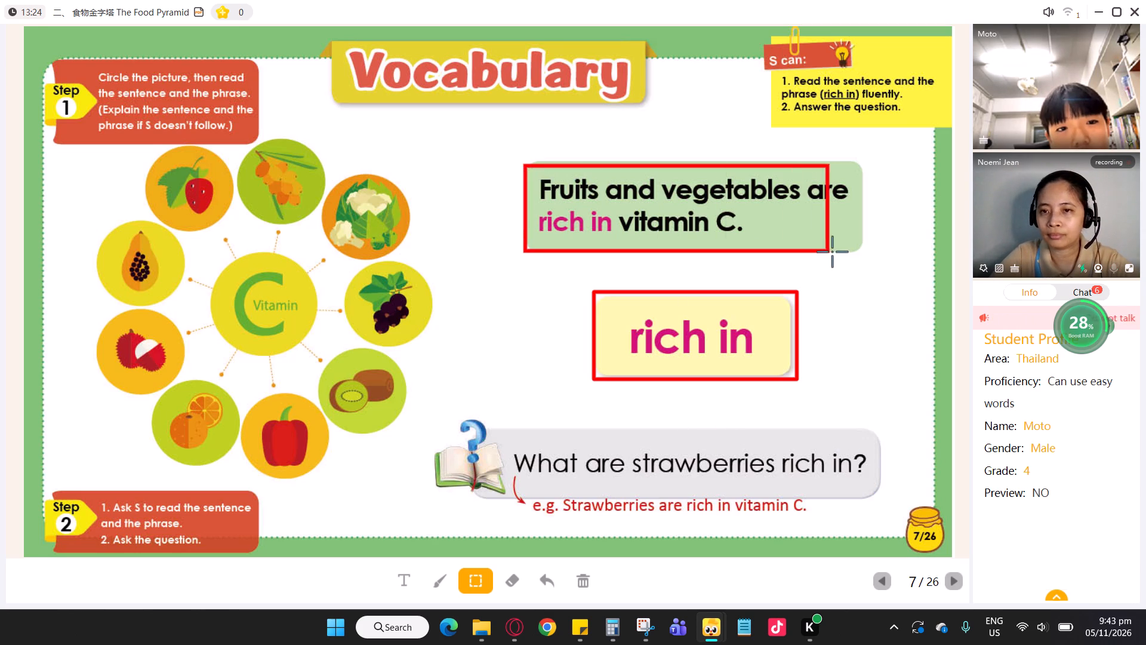
drag(832, 251, 863, 253)
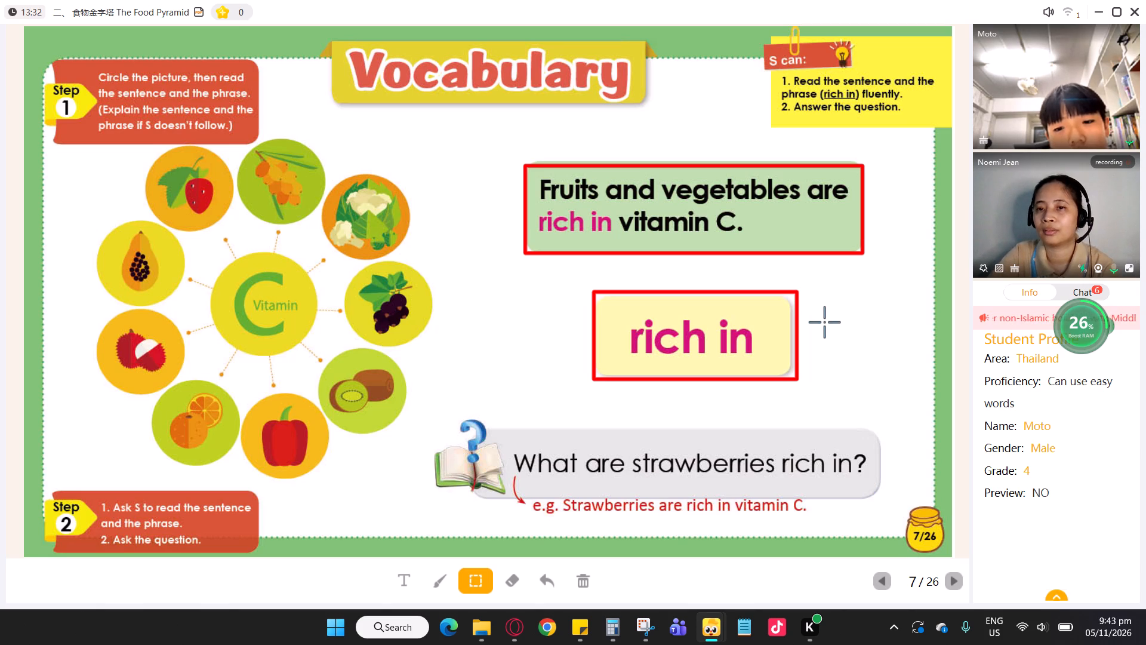
With the brush, draw a check mark beside the strawberries question, circle the strawberry picture and underline "vitamin C" in the sentence.
click(436, 579)
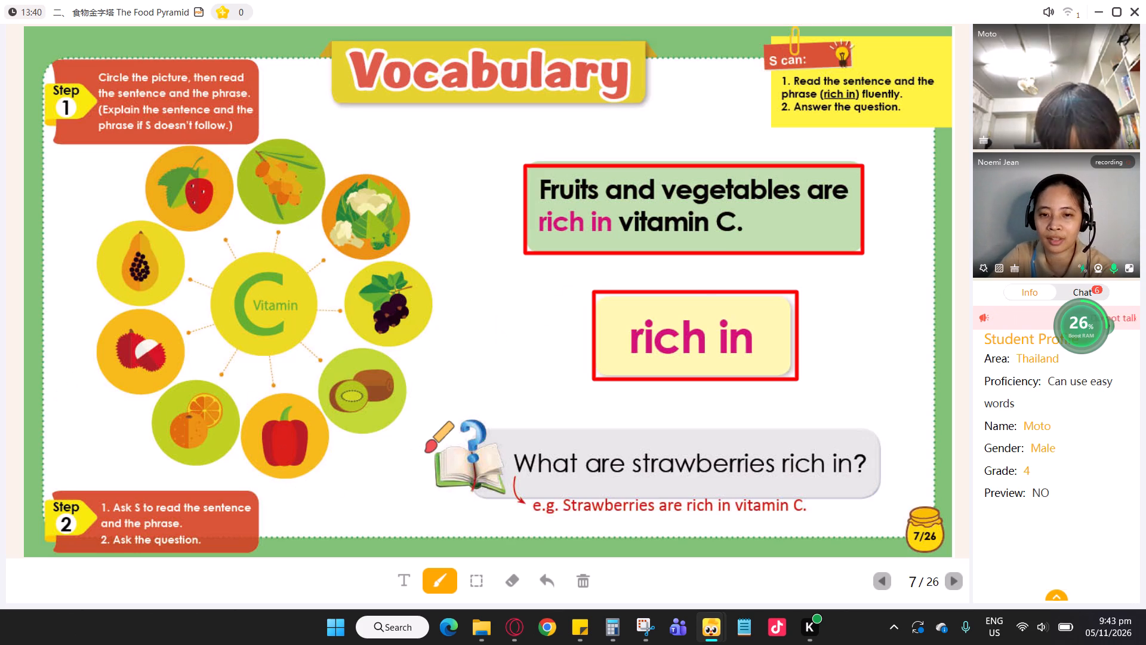
drag(425, 435, 523, 367)
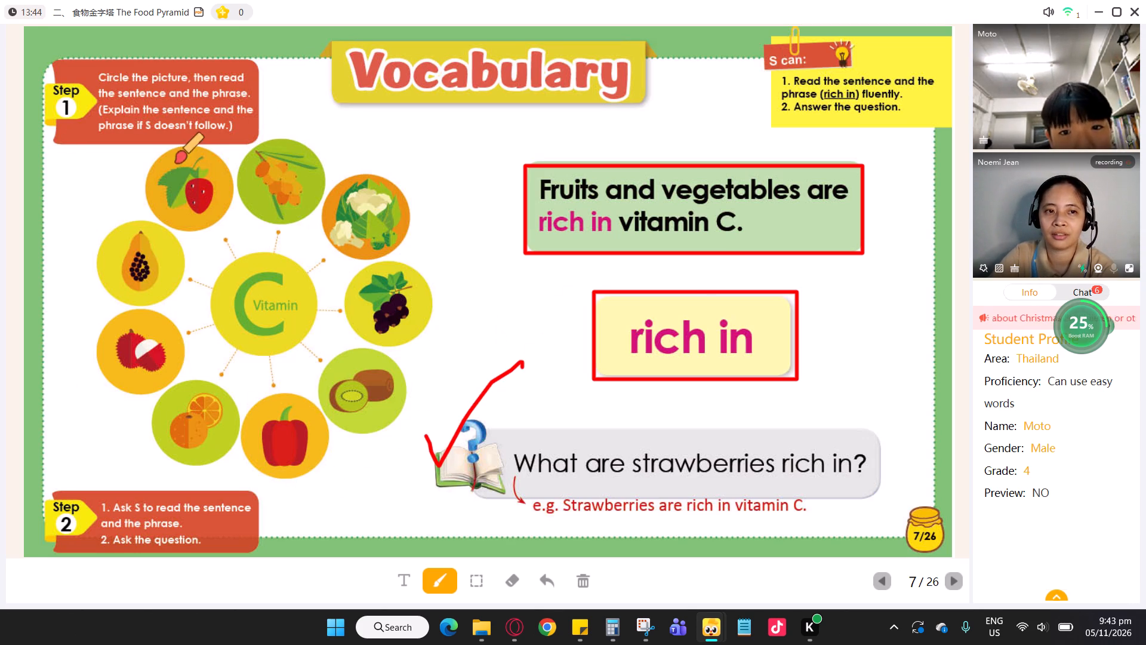
drag(171, 155, 145, 213)
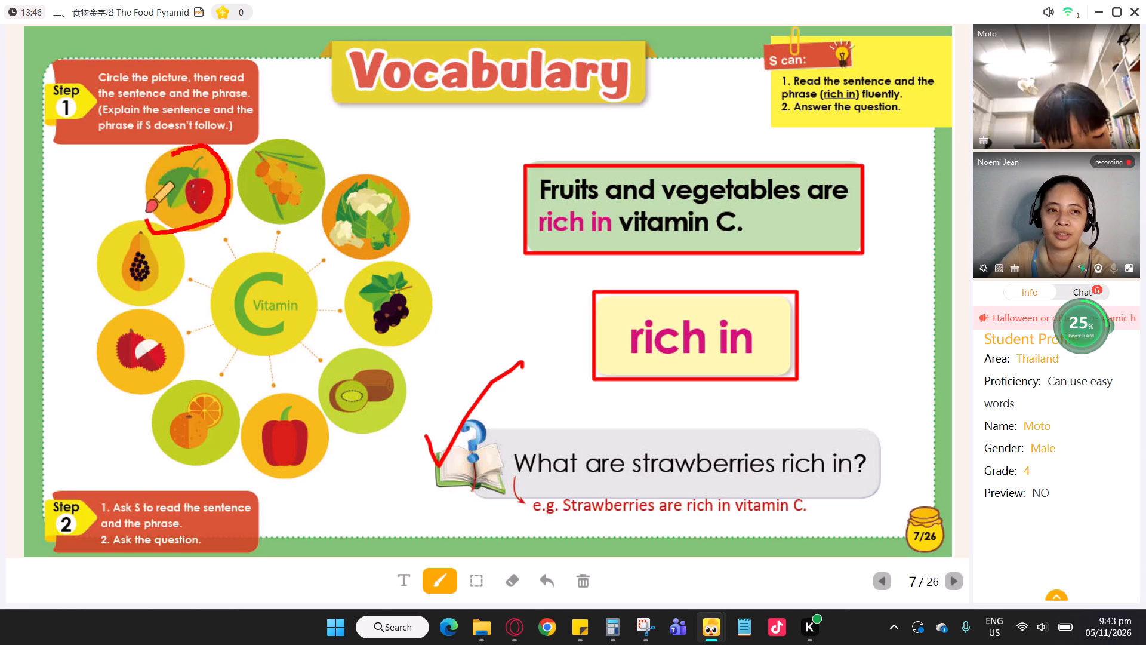
drag(145, 213, 183, 156)
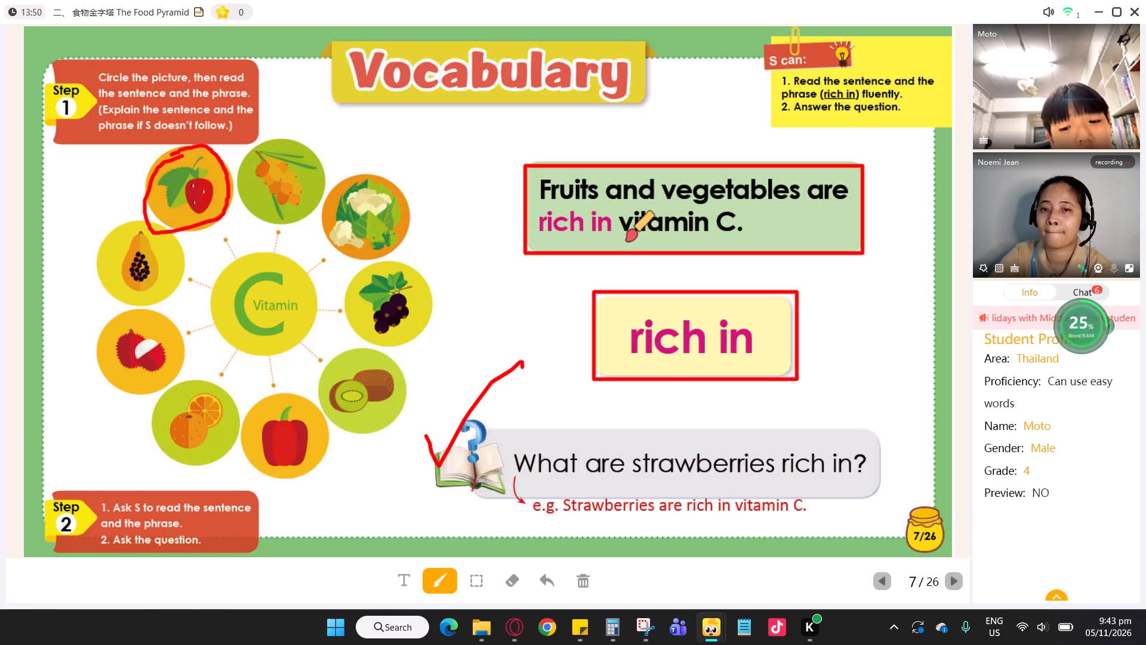
drag(625, 242, 737, 235)
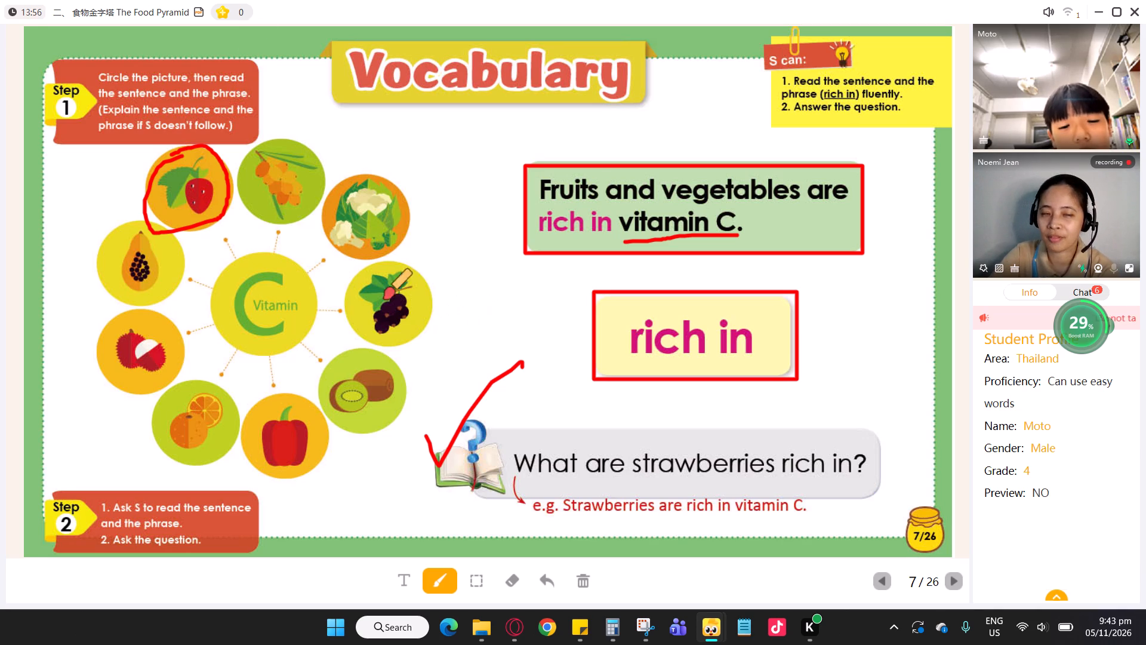
Award the student a star.
click(226, 11)
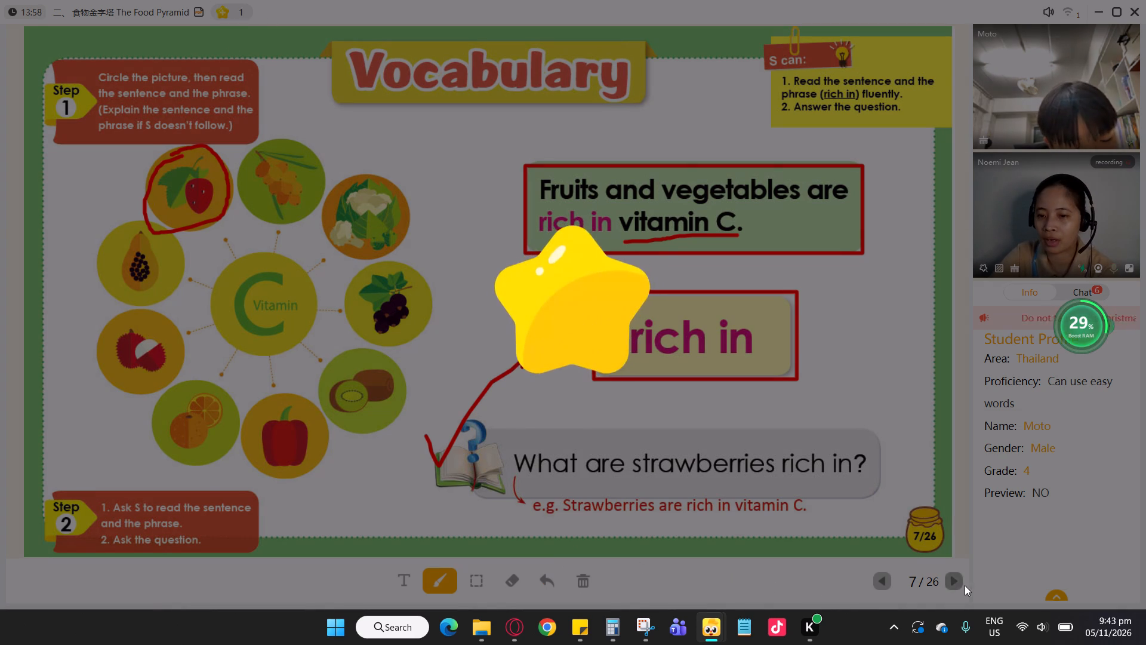
On page 8, draw rectangles around "dai·ry", the yoghurt sentences, the word "dairy" within them, and the question "Which is not dairy food?" with its picture options.
click(955, 576)
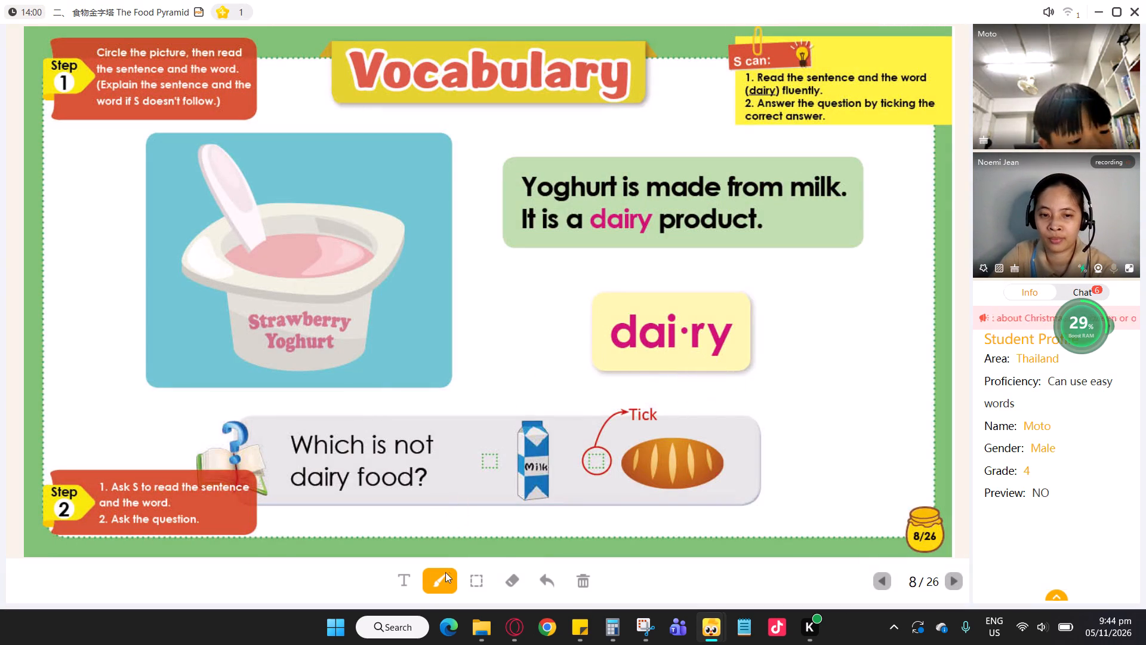
click(472, 580)
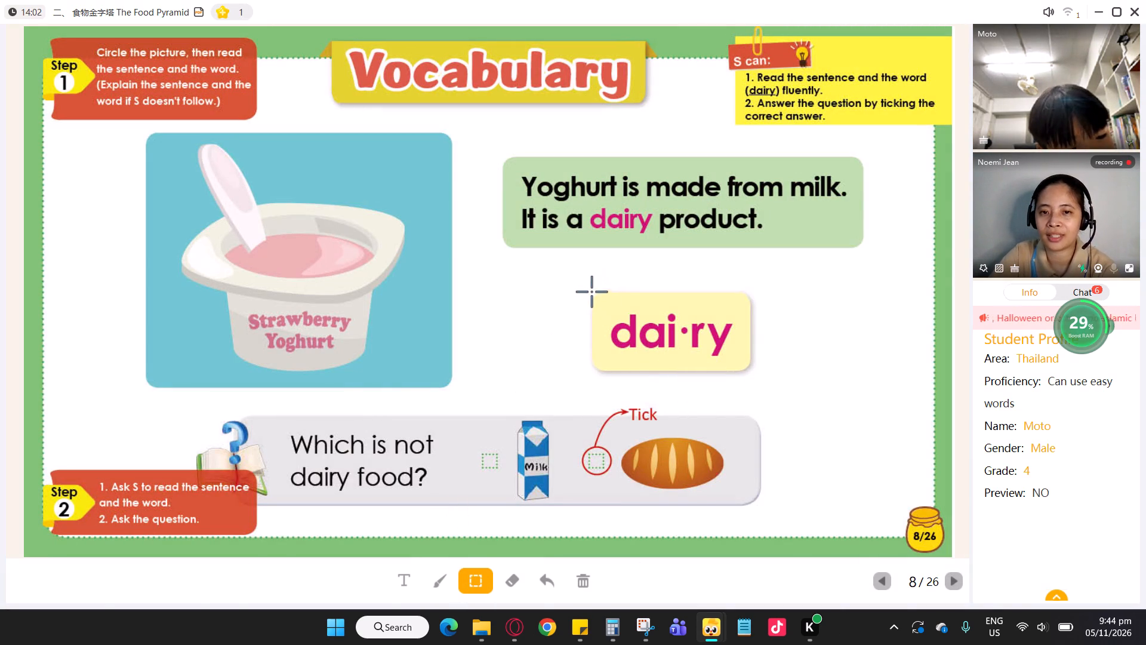
drag(592, 291, 761, 375)
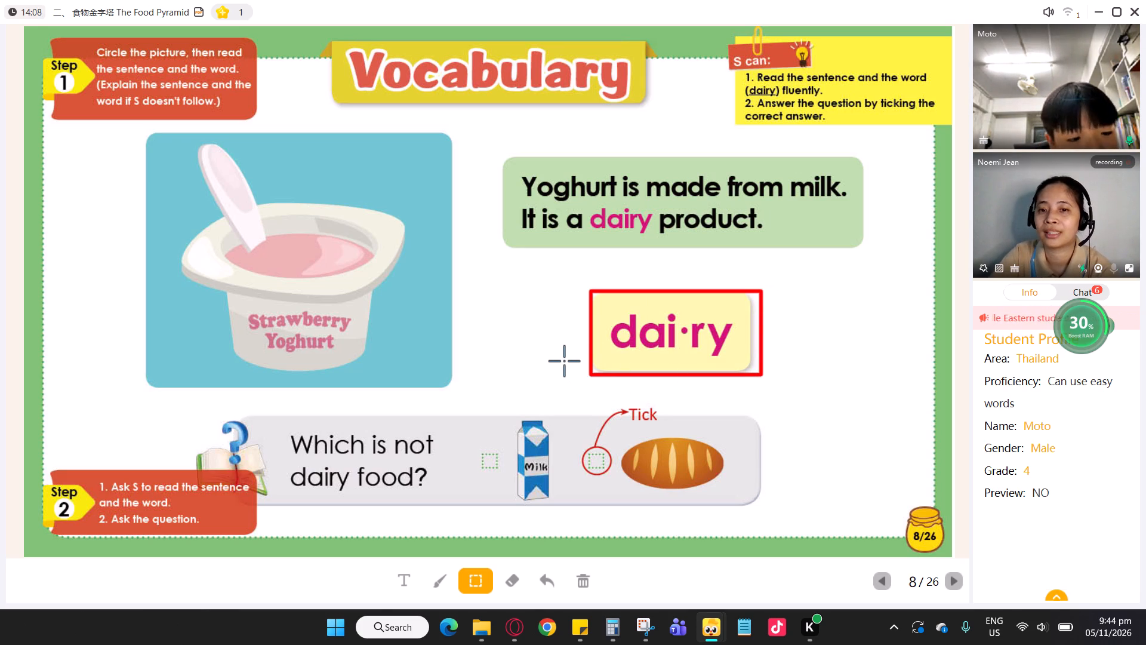
drag(502, 153, 526, 166)
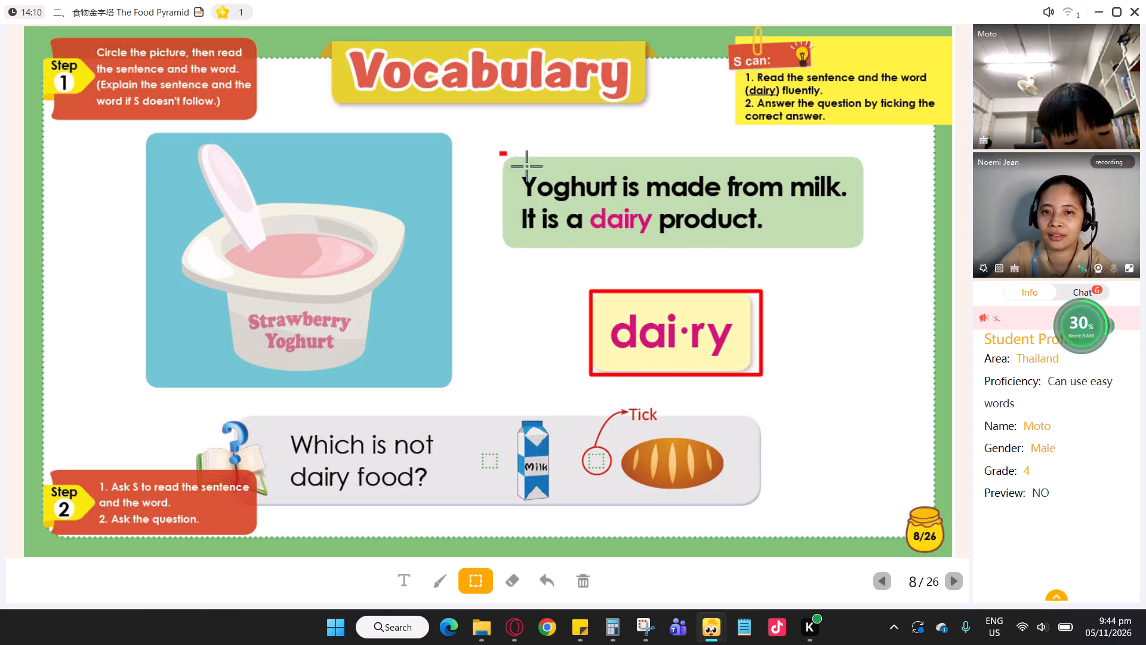
drag(526, 166, 875, 251)
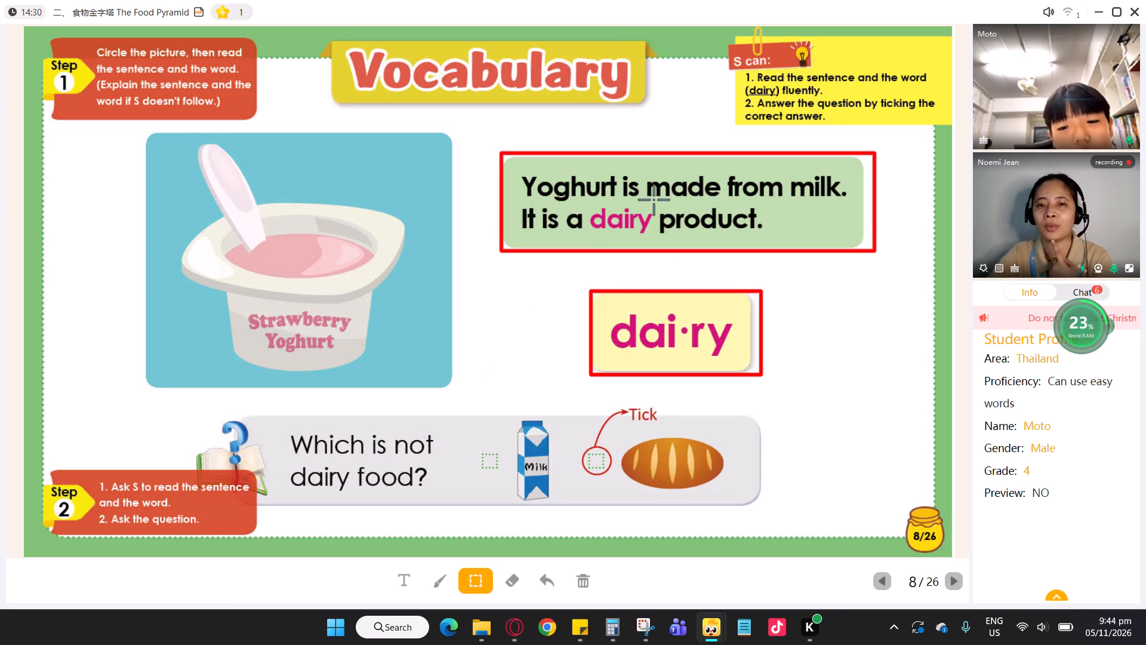
drag(588, 202, 651, 238)
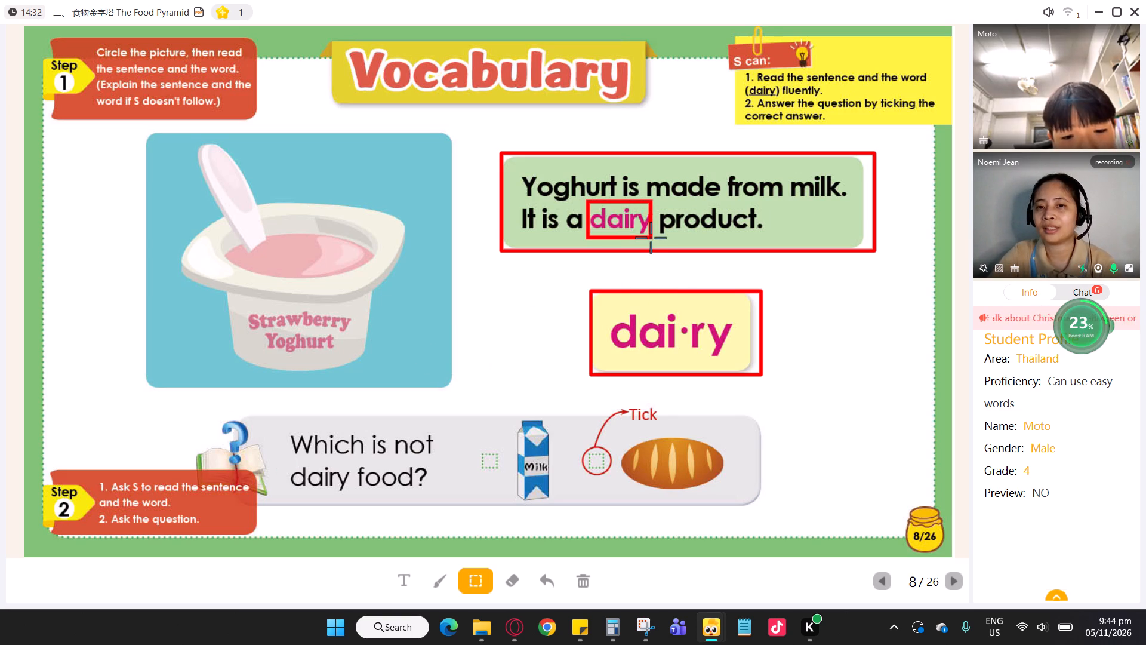
drag(651, 238, 657, 238)
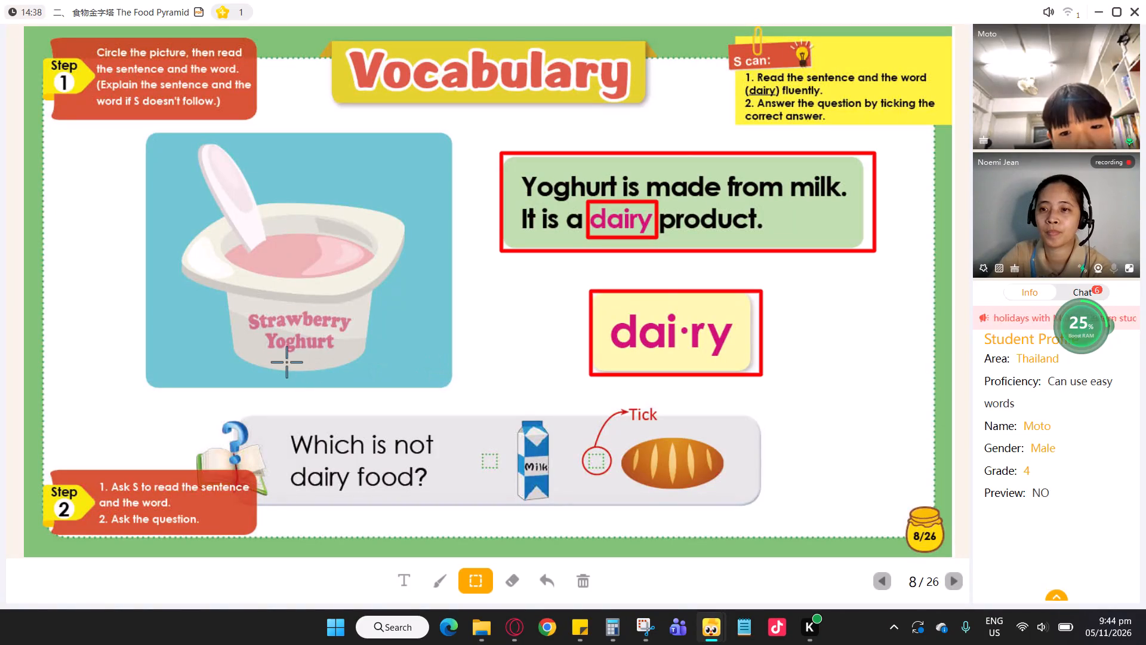
drag(260, 418, 552, 469)
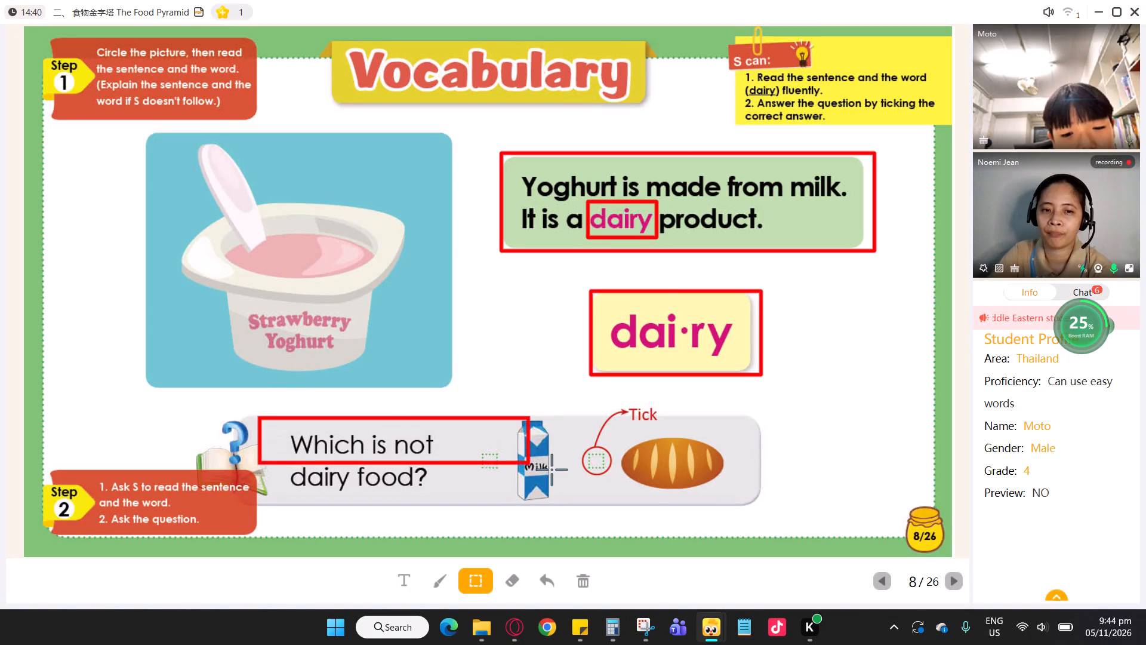
drag(552, 469, 736, 506)
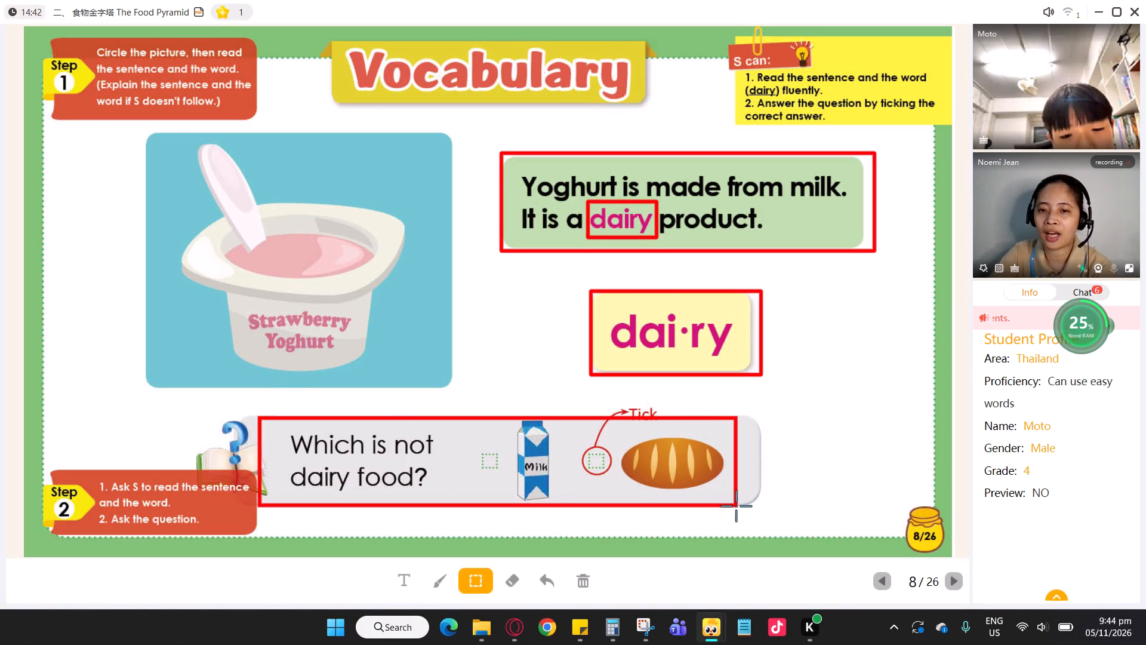
drag(736, 506, 742, 506)
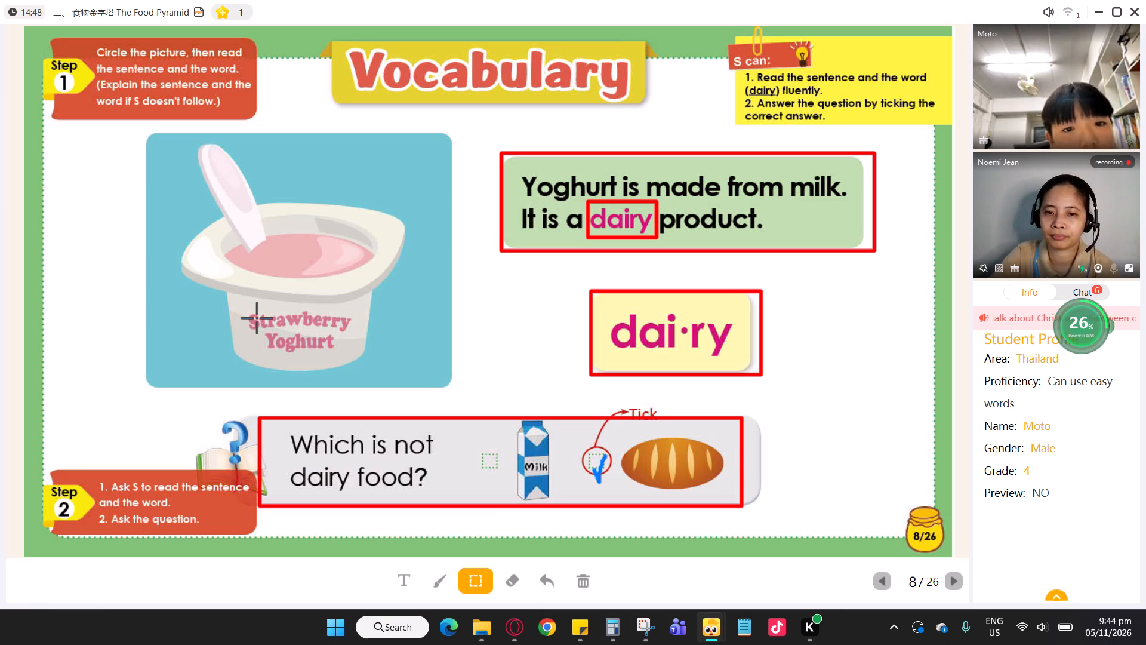
Award the student another star for the dairy question.
click(221, 12)
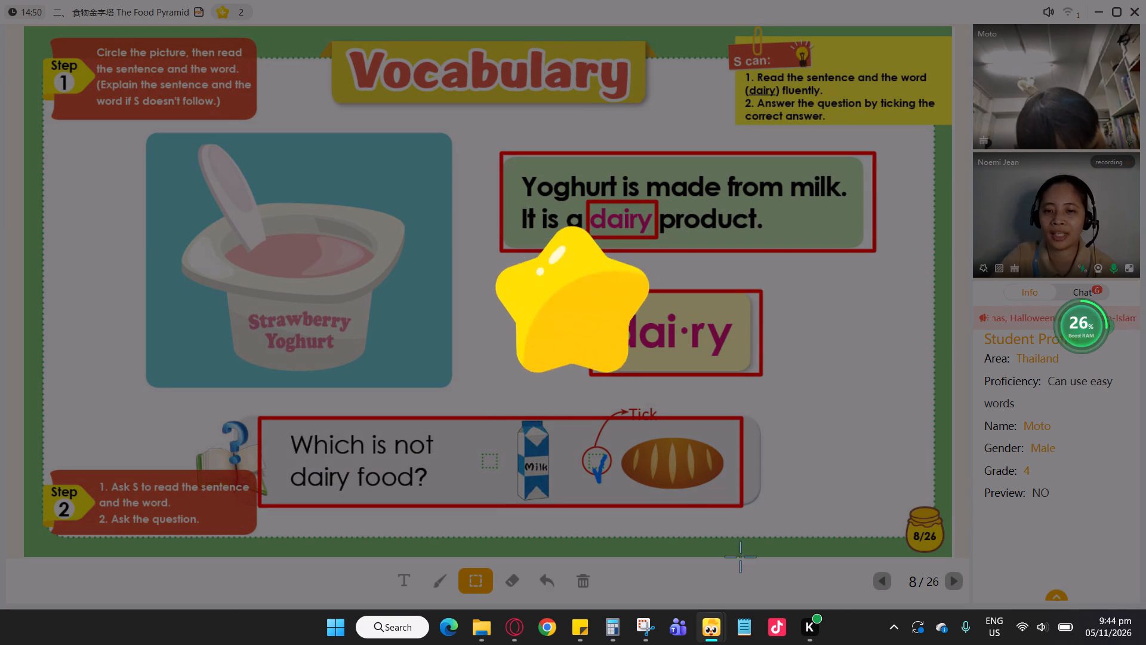
On page 9, draw rectangles around "sug·ar", the coffee sentence, the question "What can make food sweet?" with its options, and the answer "Sugar.".
click(953, 580)
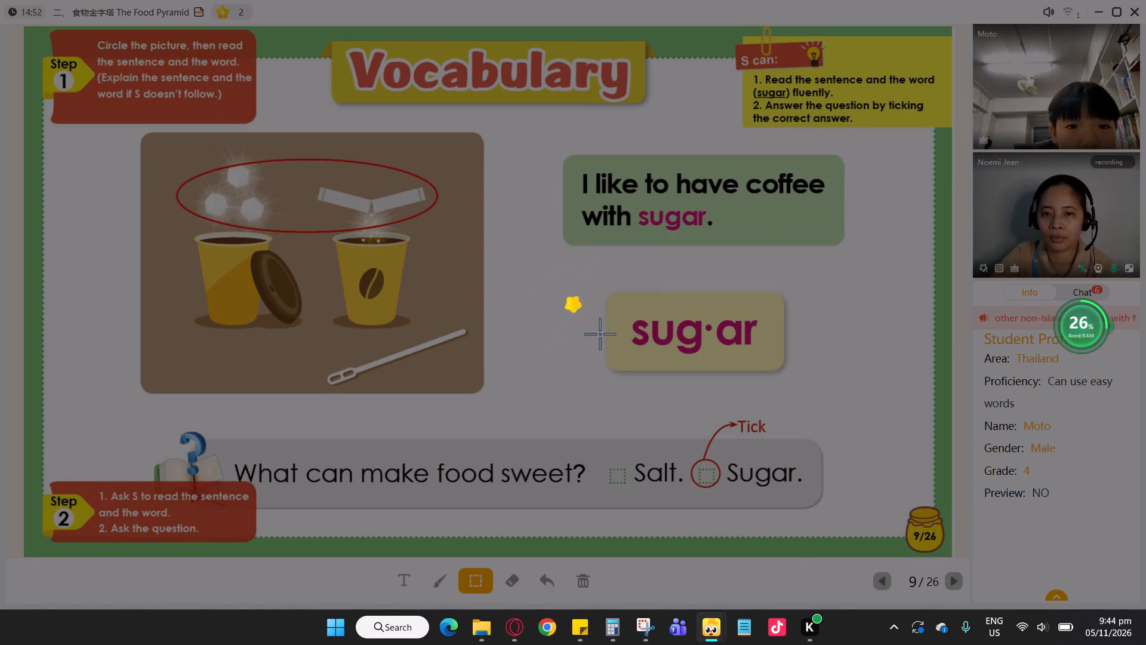
drag(608, 289, 794, 374)
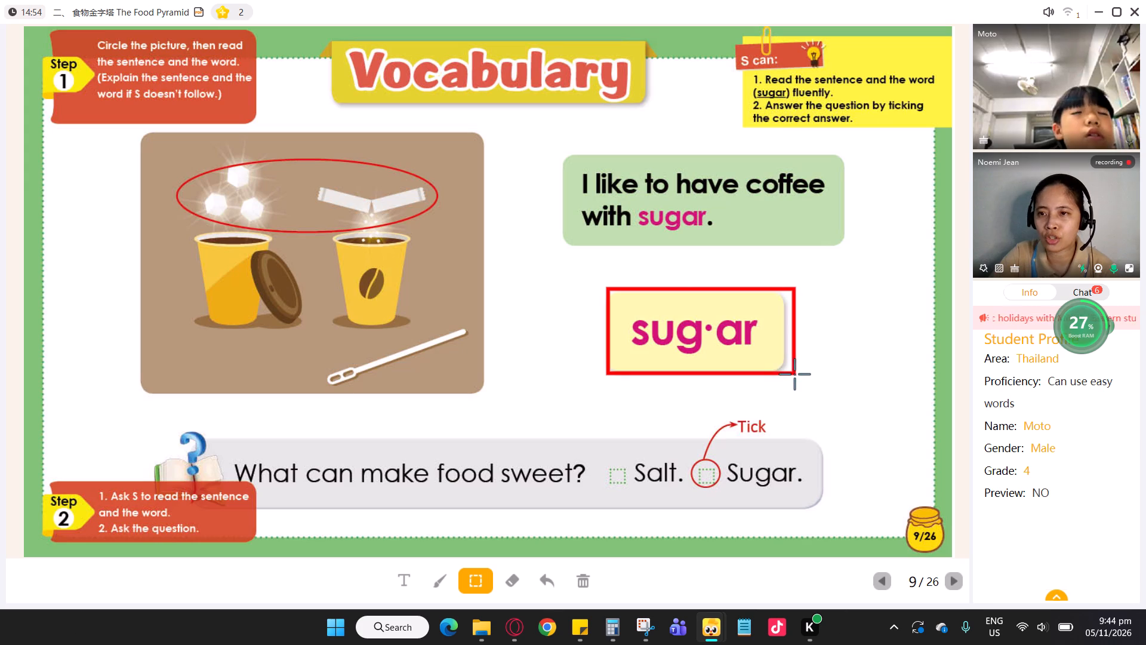
drag(794, 374, 793, 374)
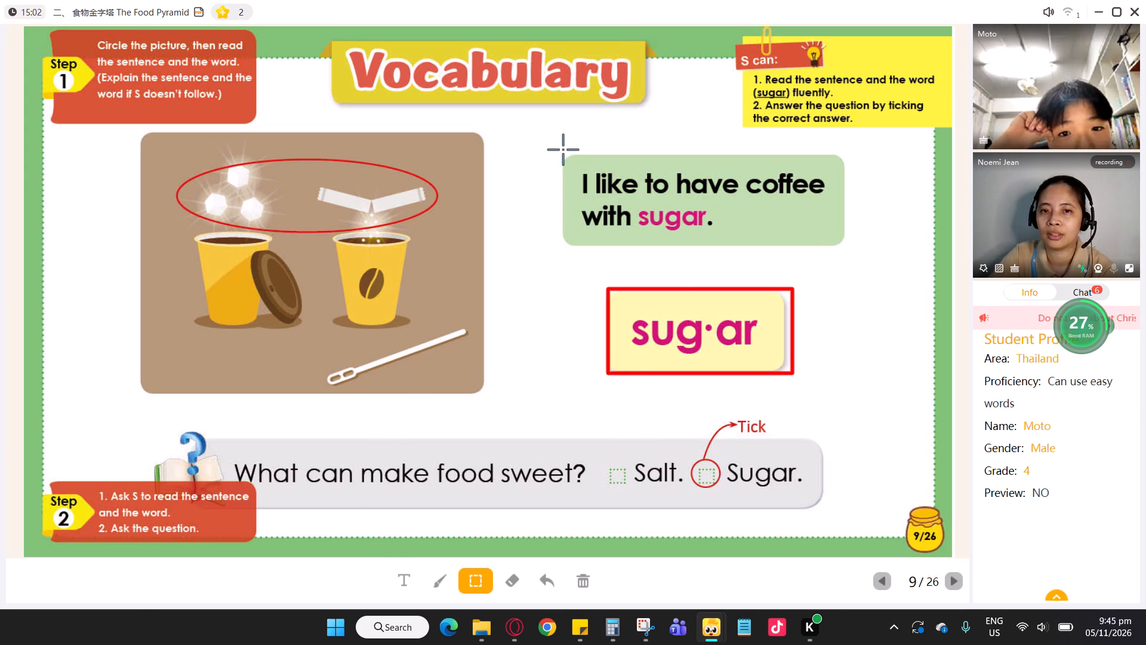
drag(561, 151, 853, 252)
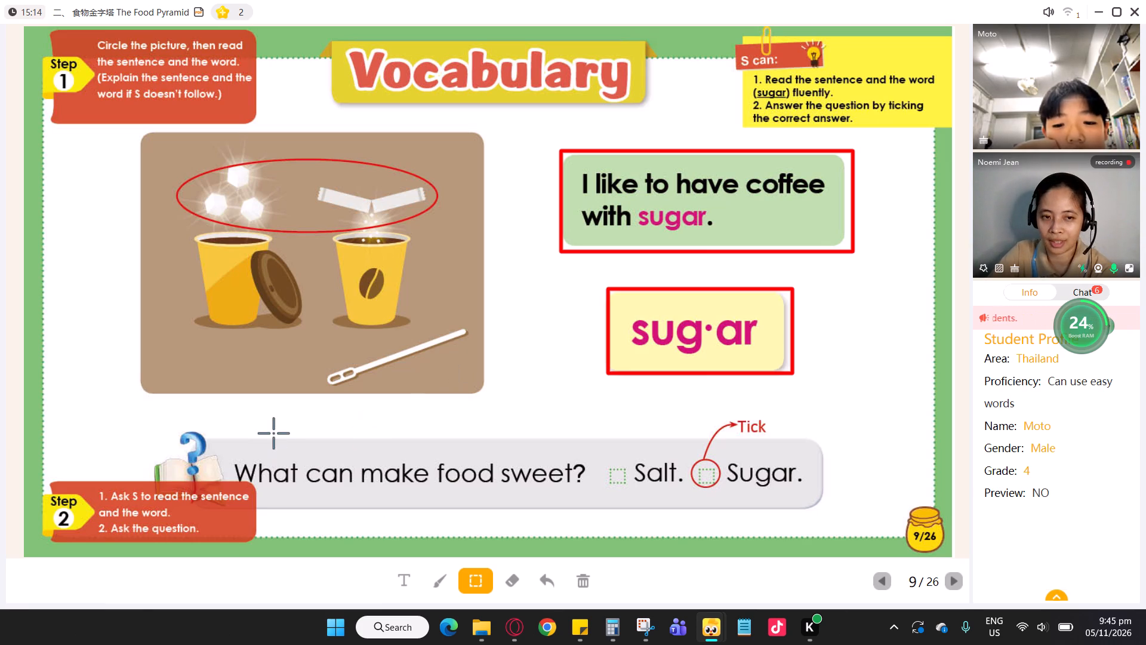
drag(227, 440, 624, 483)
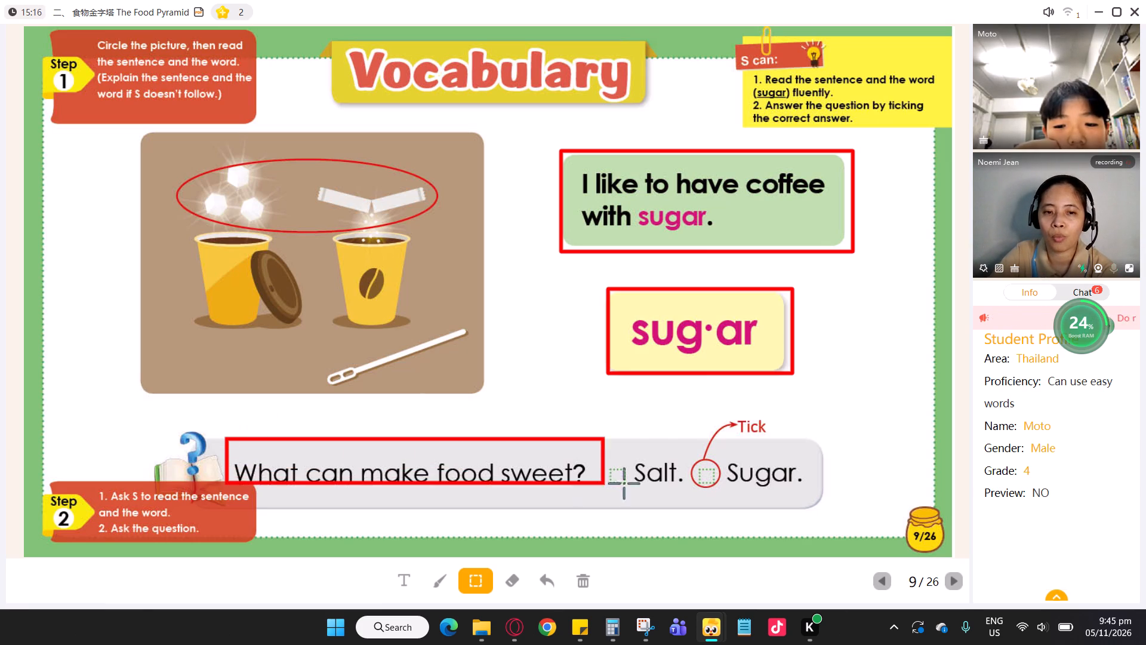
drag(624, 483, 825, 508)
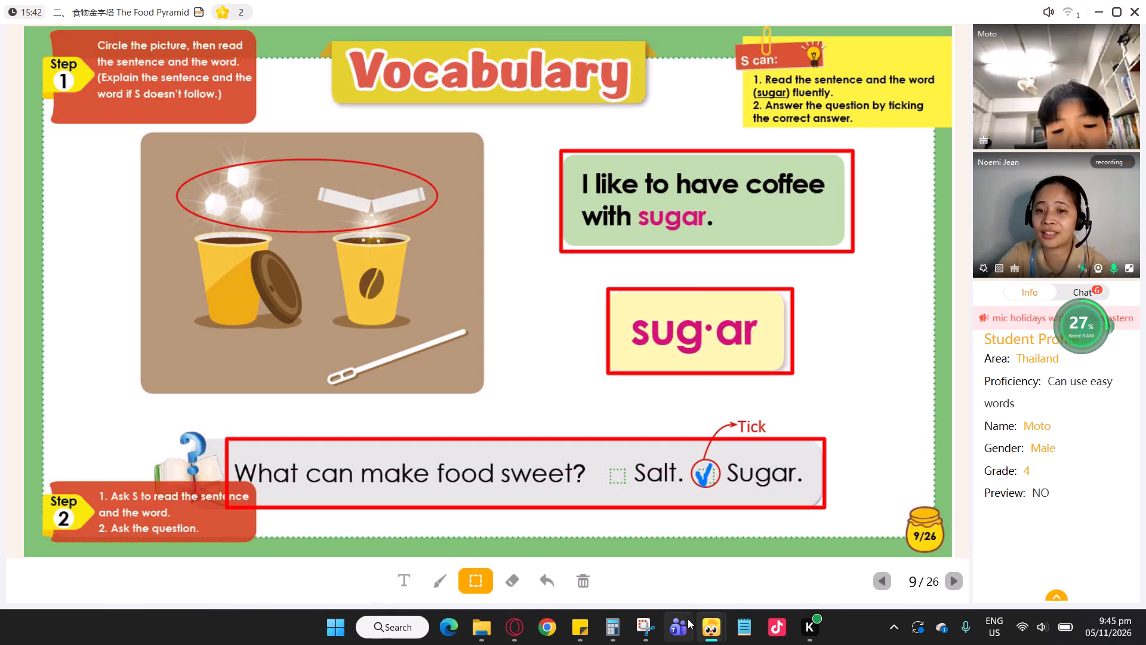
drag(722, 451, 808, 489)
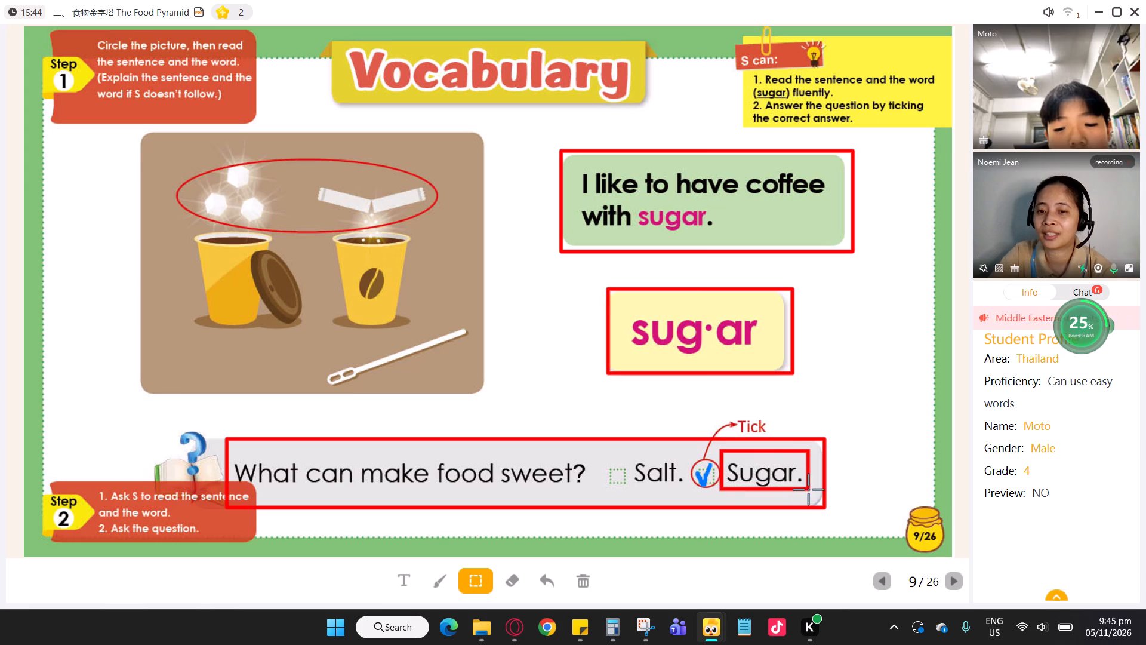
drag(808, 489, 809, 489)
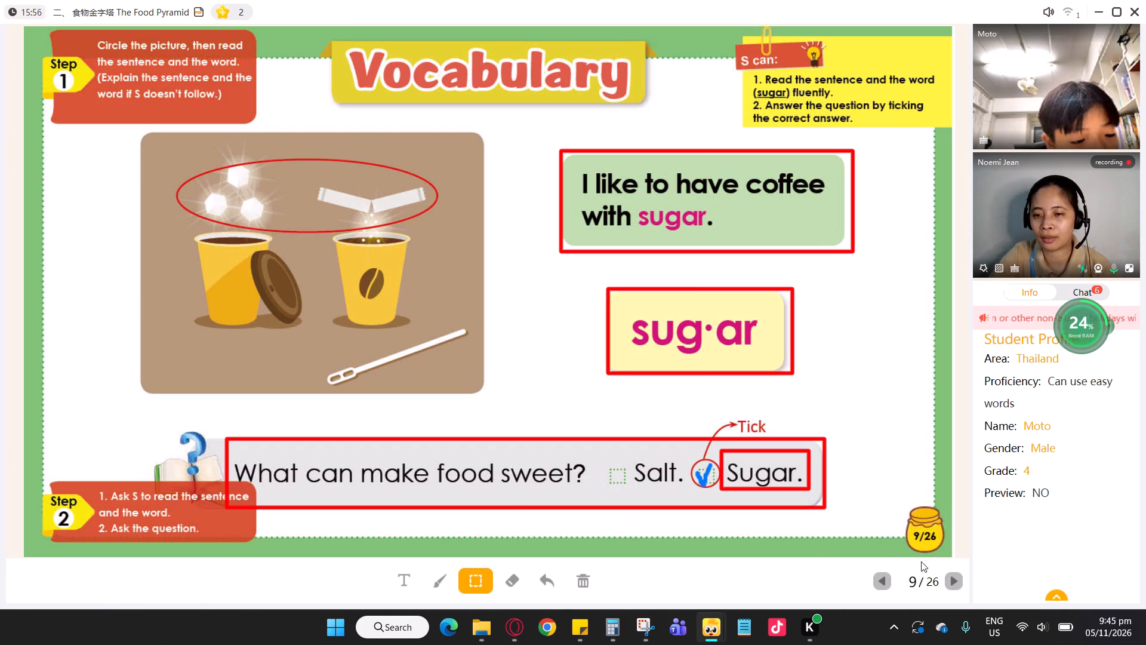
Advance past the "Let's read!" page to page 11 and draw a rectangle around the food pyramid text.
click(954, 576)
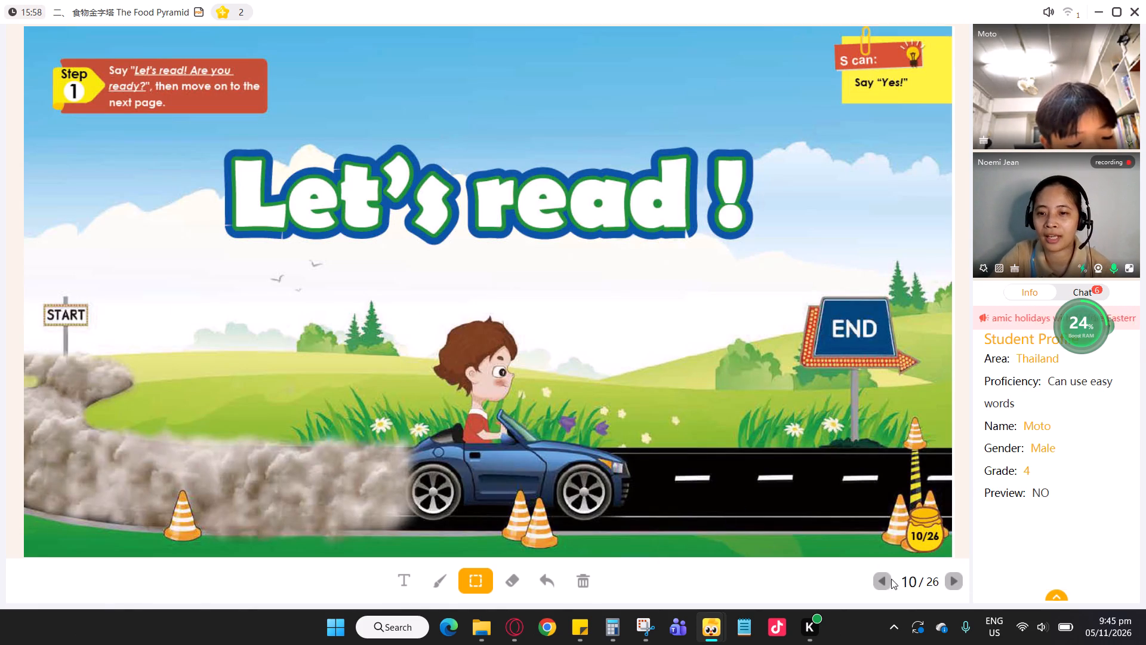
click(949, 583)
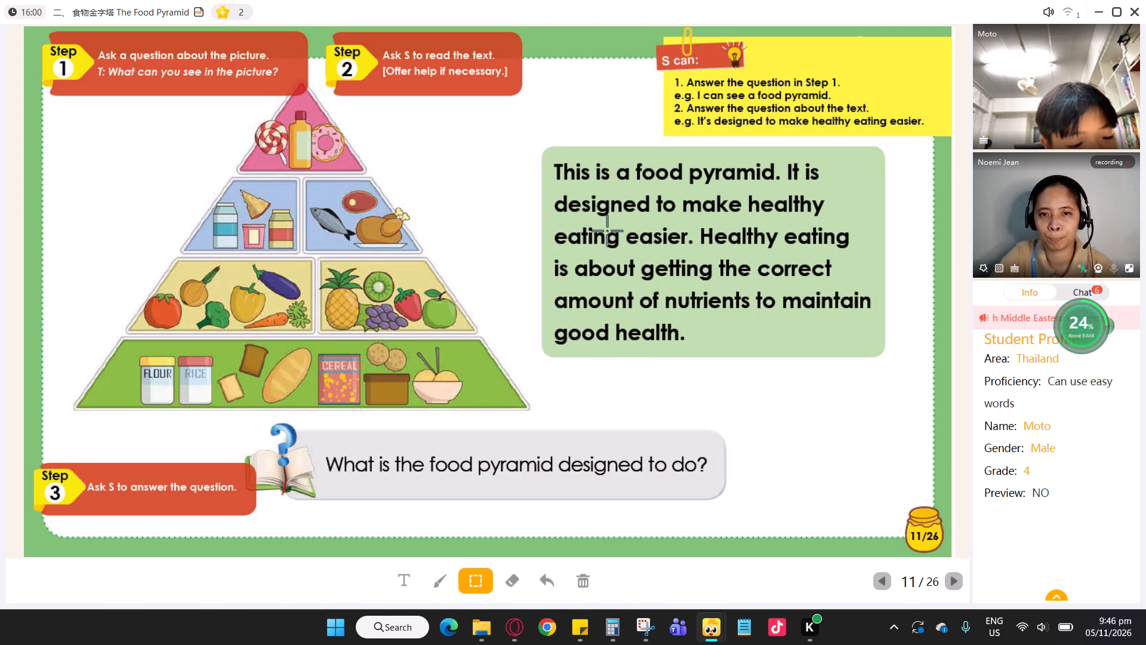
drag(540, 148, 894, 363)
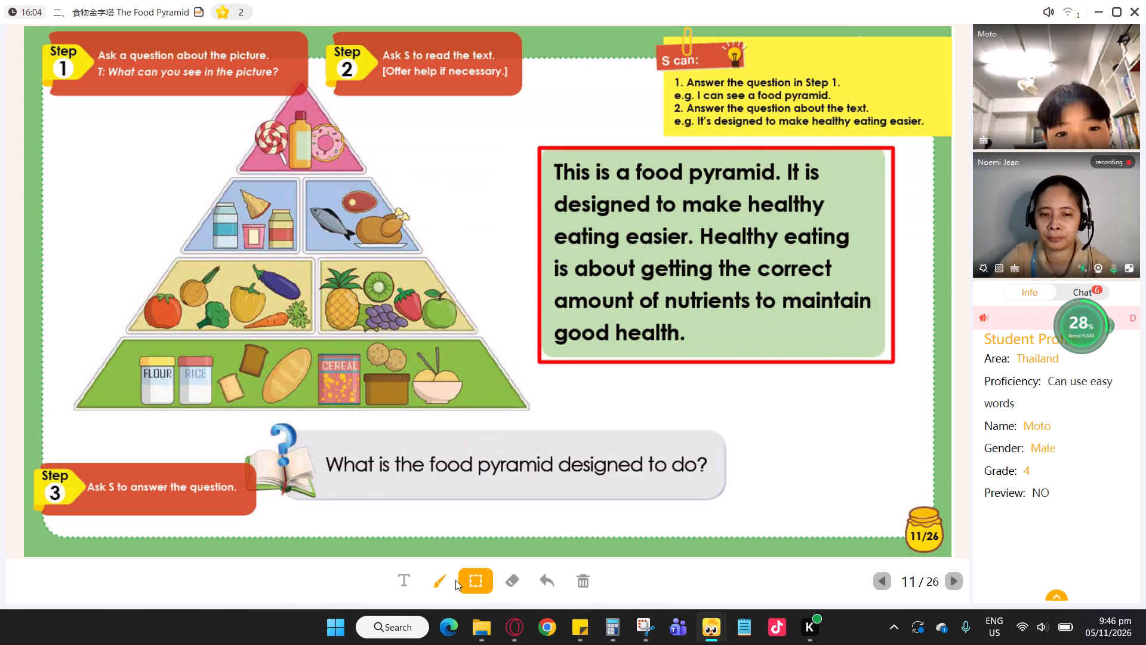
Underline the words "designed" and "nutrients" in the food pyramid text with the brush.
click(444, 581)
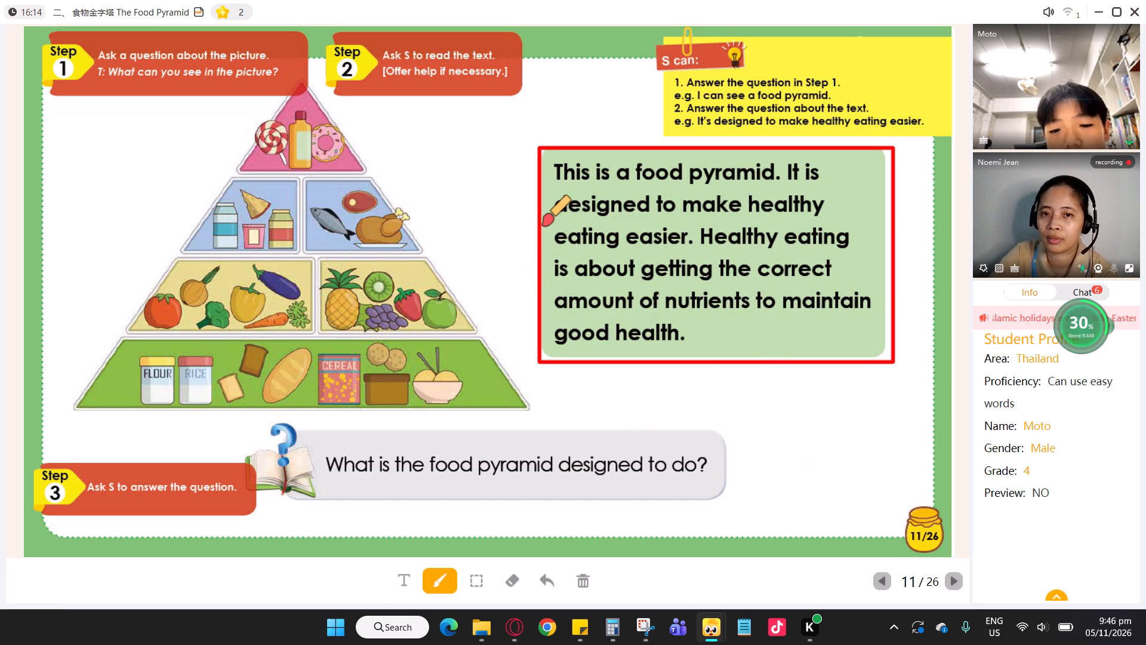
drag(556, 218, 636, 222)
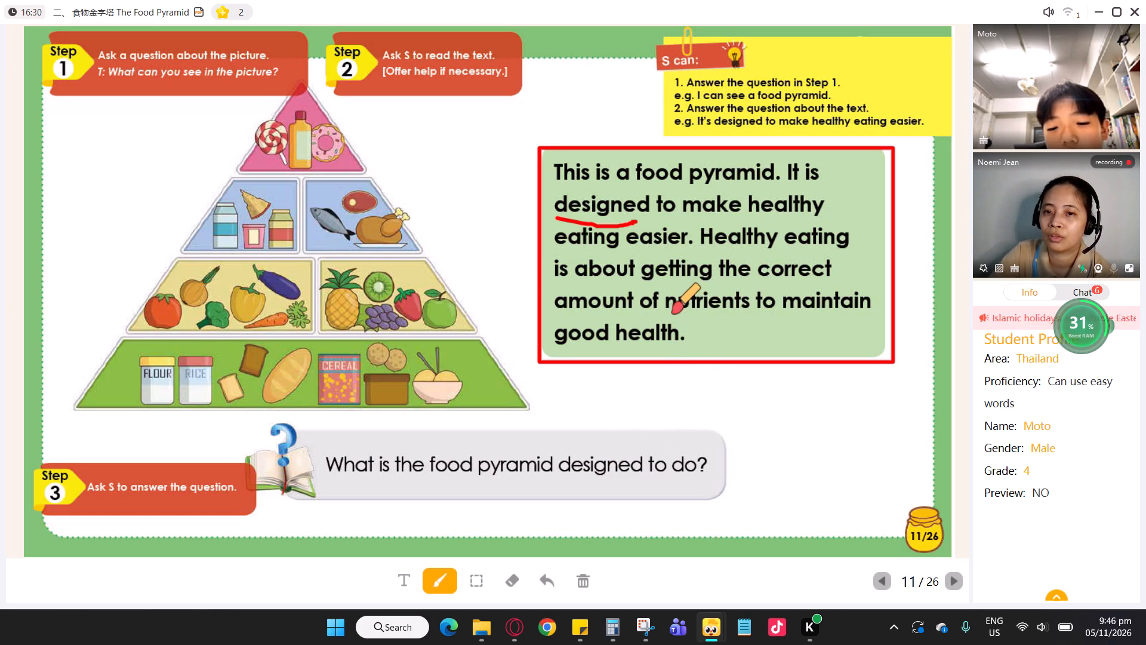
drag(665, 315, 746, 317)
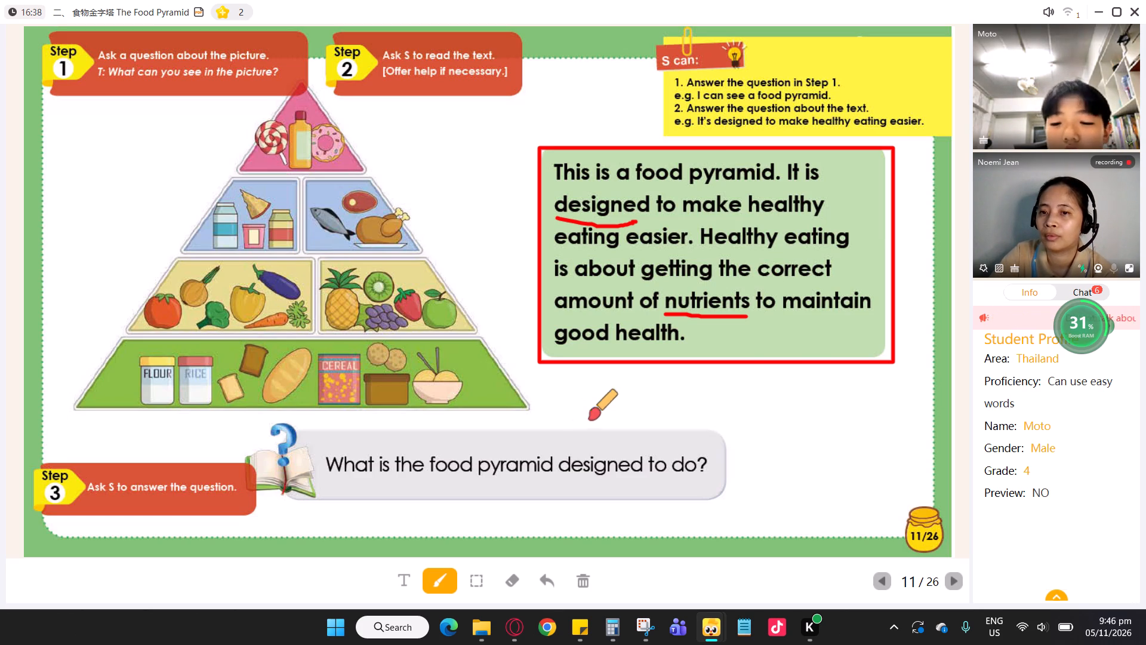
Underline "maintain" in the food pyramid text and tick the question "What is the food pyramid designed to do?" with the brush.
drag(783, 316, 867, 319)
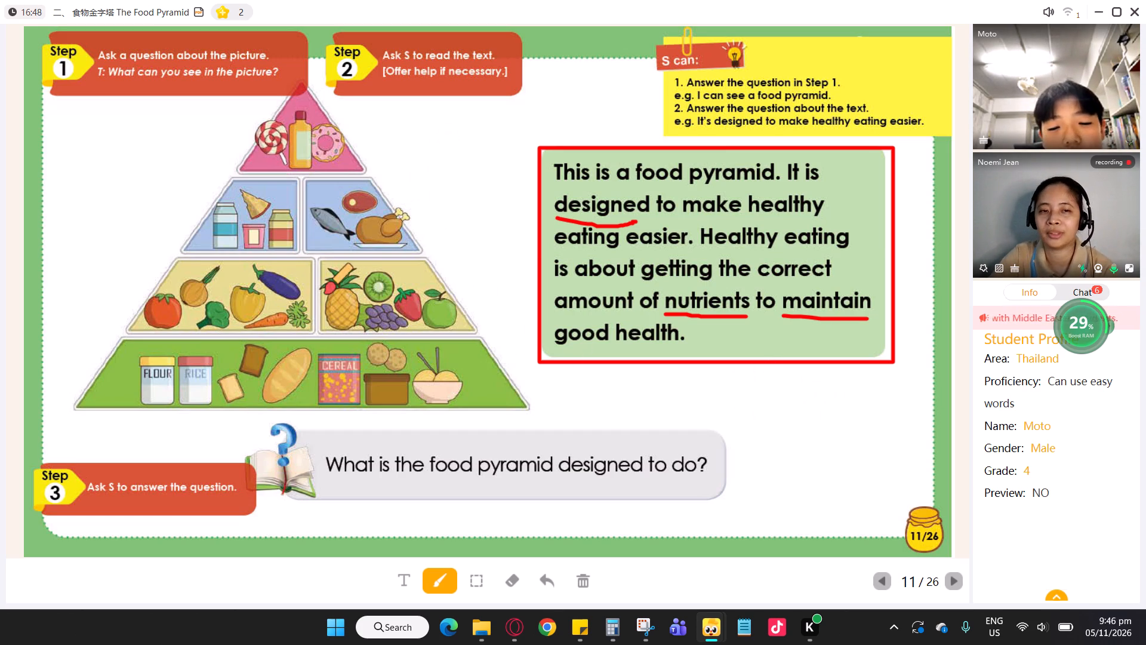
drag(278, 453, 323, 419)
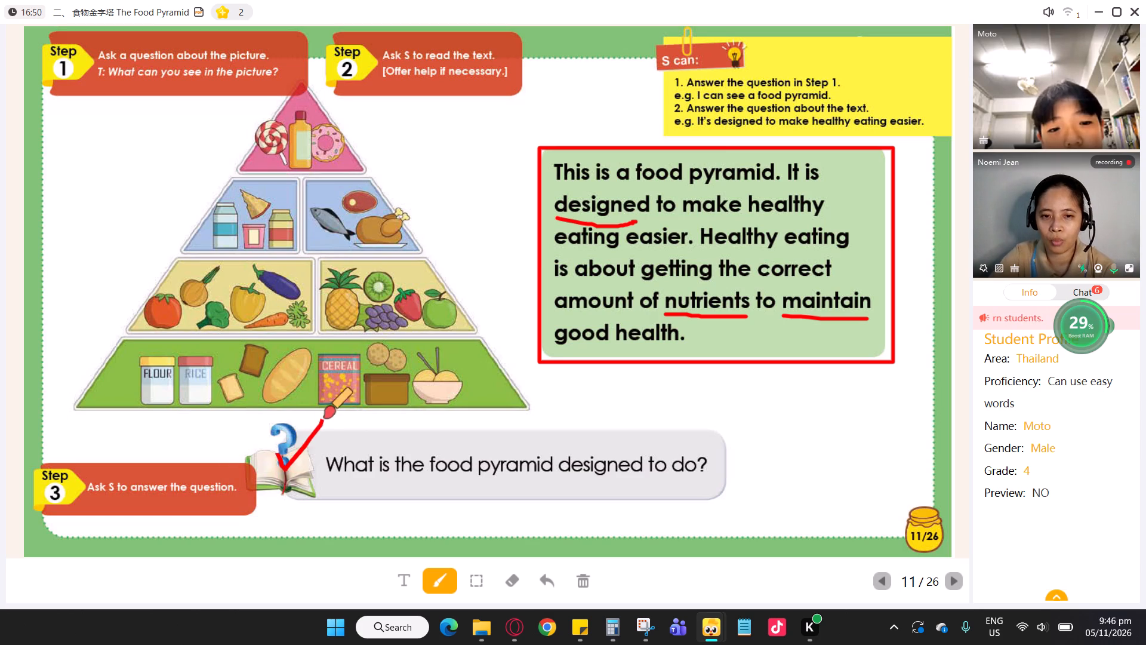
drag(323, 419, 323, 420)
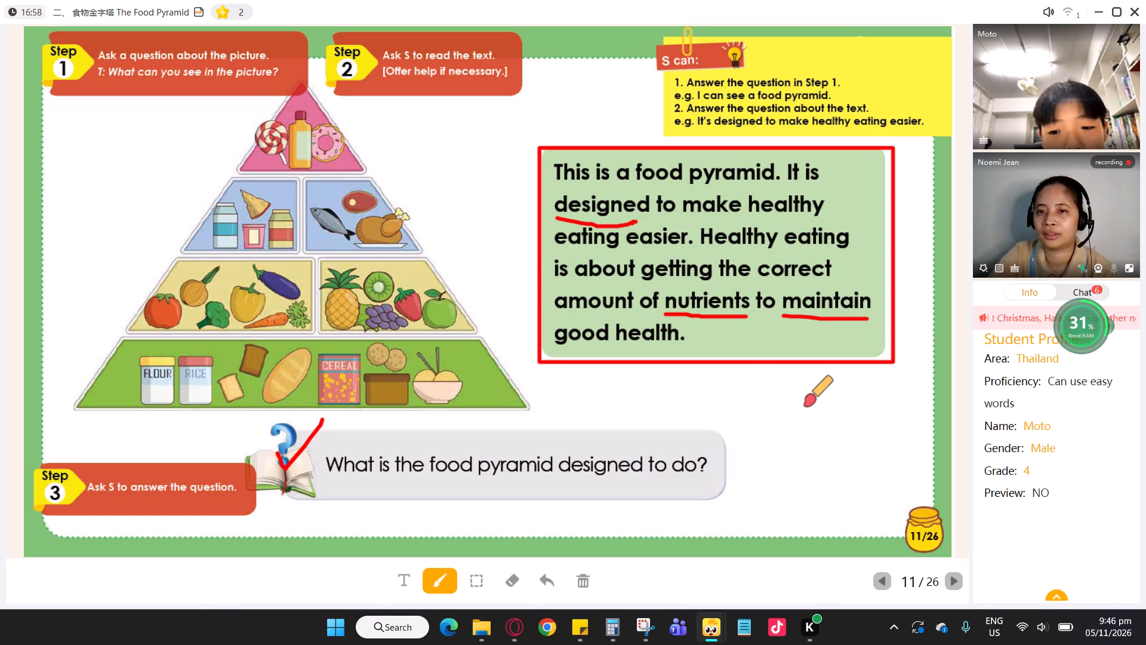
Clear all annotations on page 11 and underline the answer "to make healthy eating easier" in the text.
click(587, 576)
drag(648, 219, 688, 221)
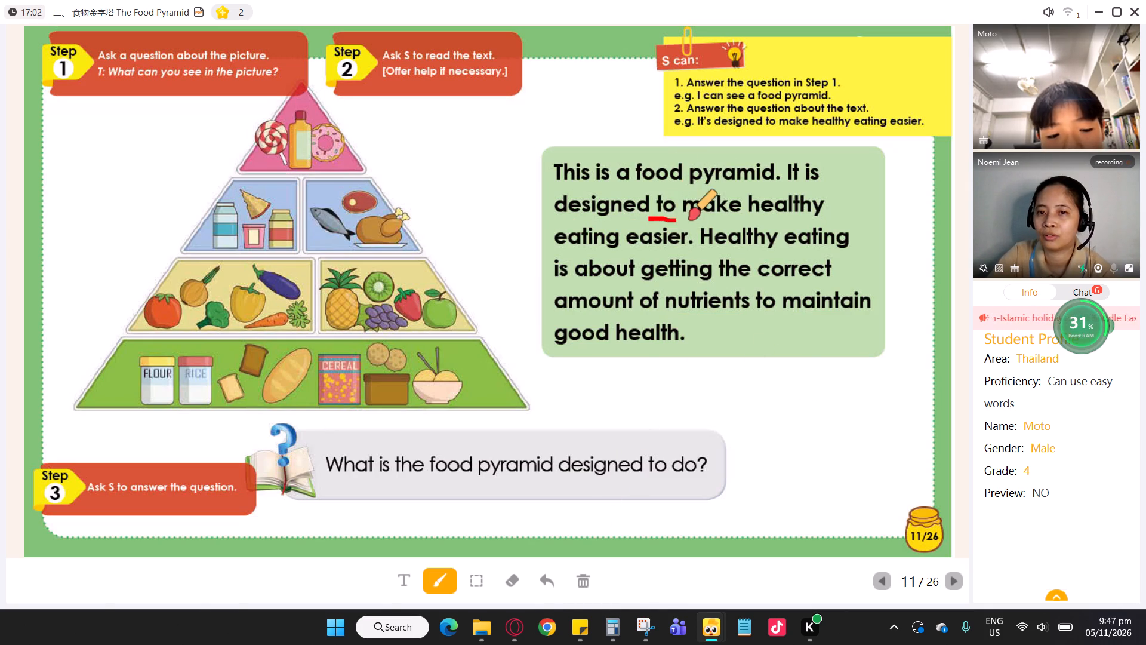
drag(688, 221, 831, 223)
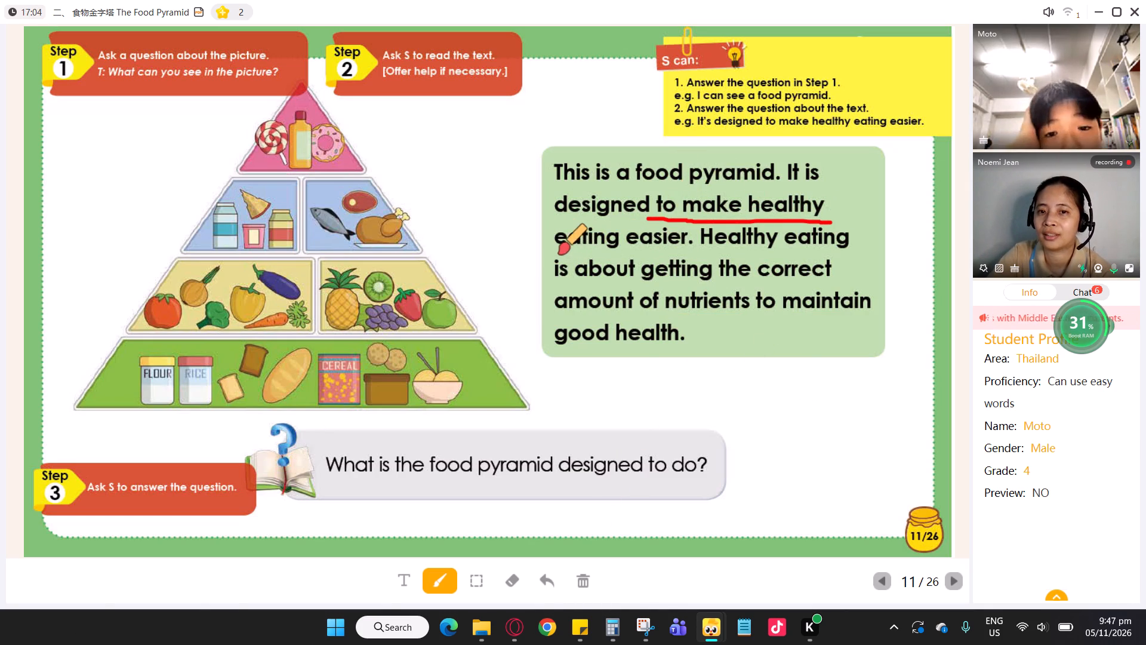
drag(557, 256, 683, 251)
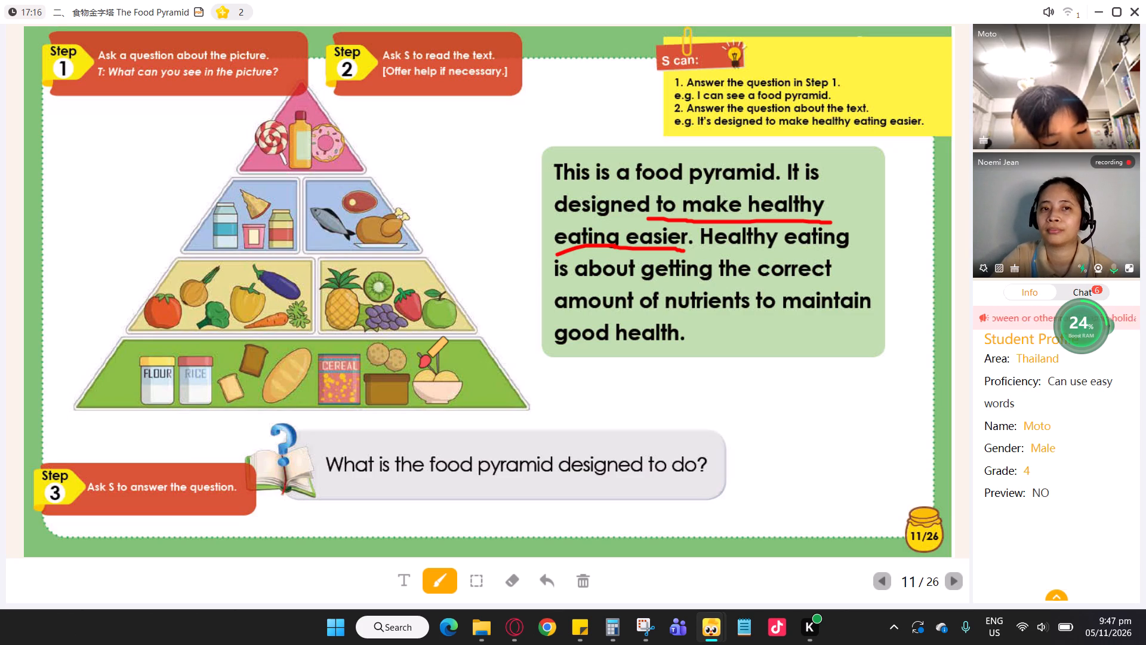
Advance to page 12 and mark the beginning of the reading text with a brush stroke beside it.
click(951, 584)
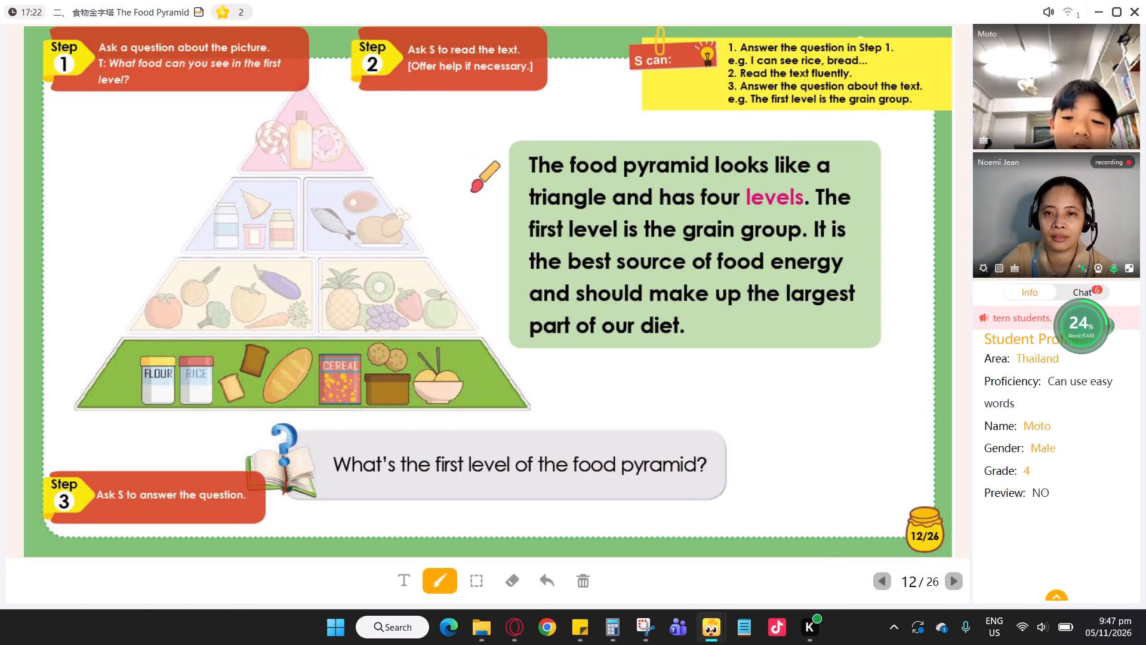
click(473, 577)
click(432, 582)
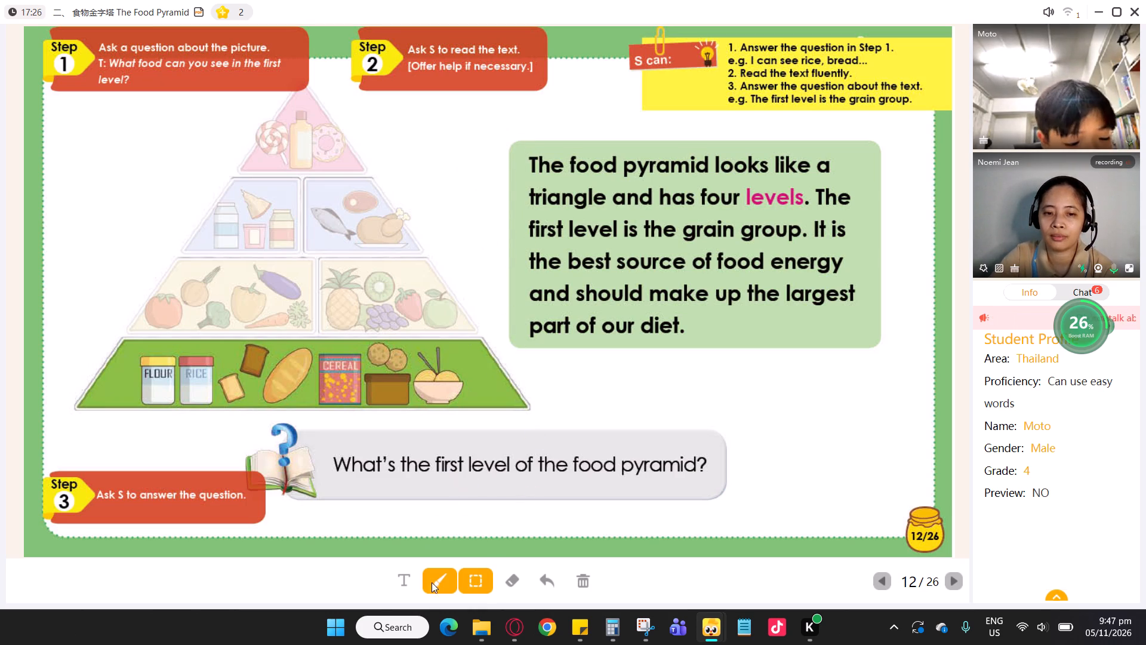
drag(483, 161, 544, 121)
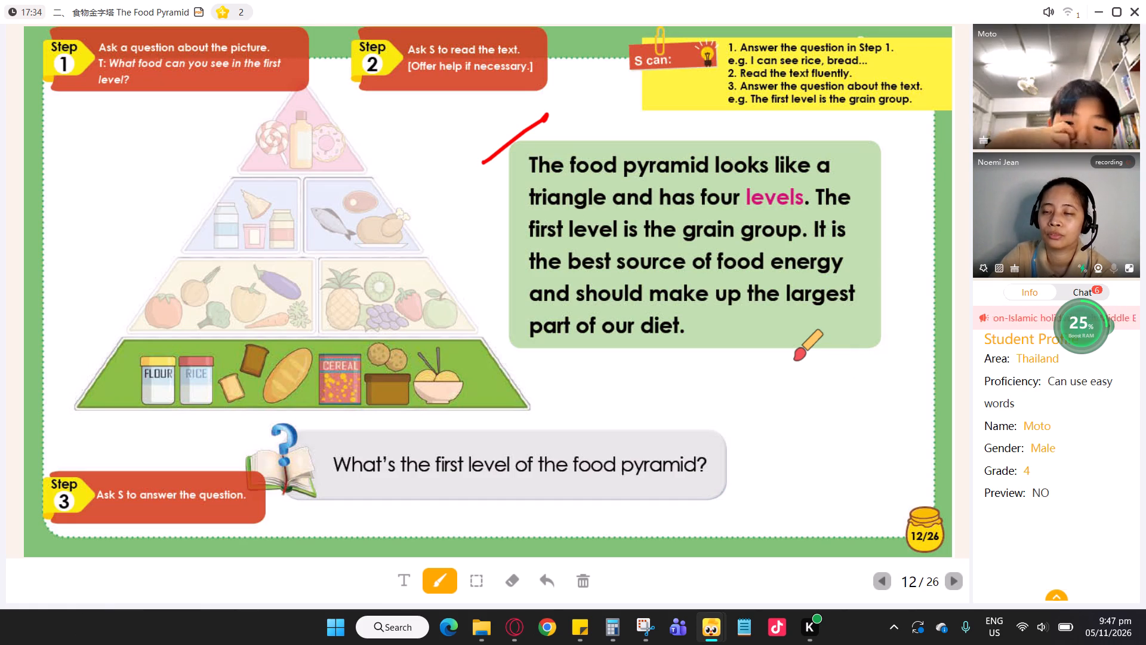
Underline the start of "triangle" and the words "grain", "source", "largest" and "diet" in the page 12 text.
drag(525, 212, 559, 211)
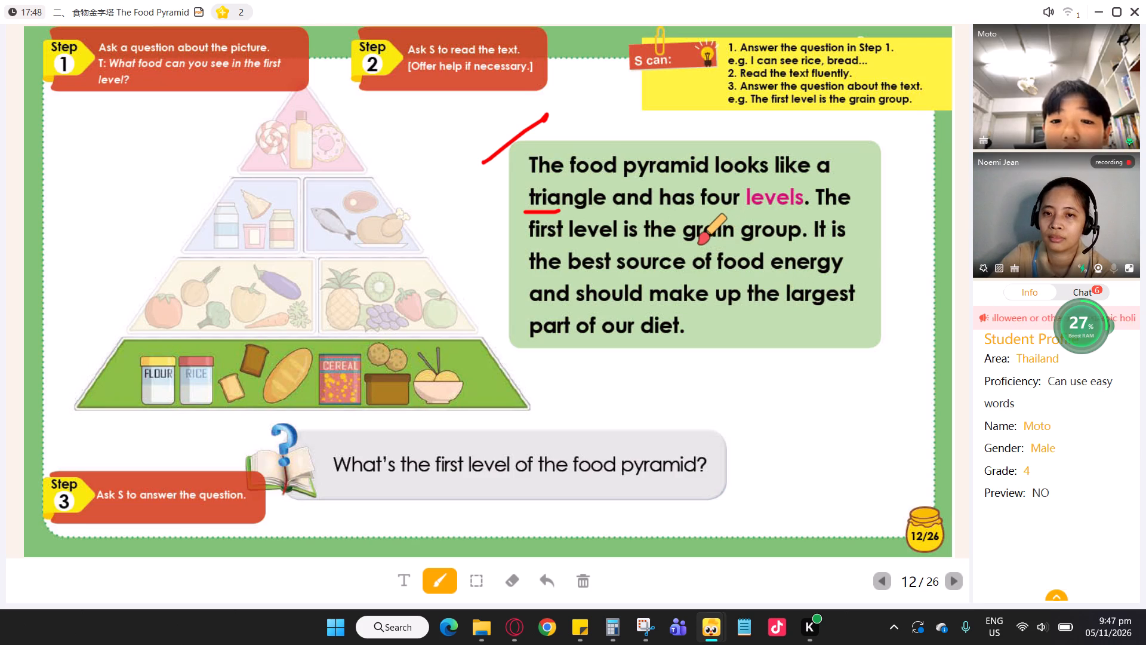
drag(687, 244, 731, 236)
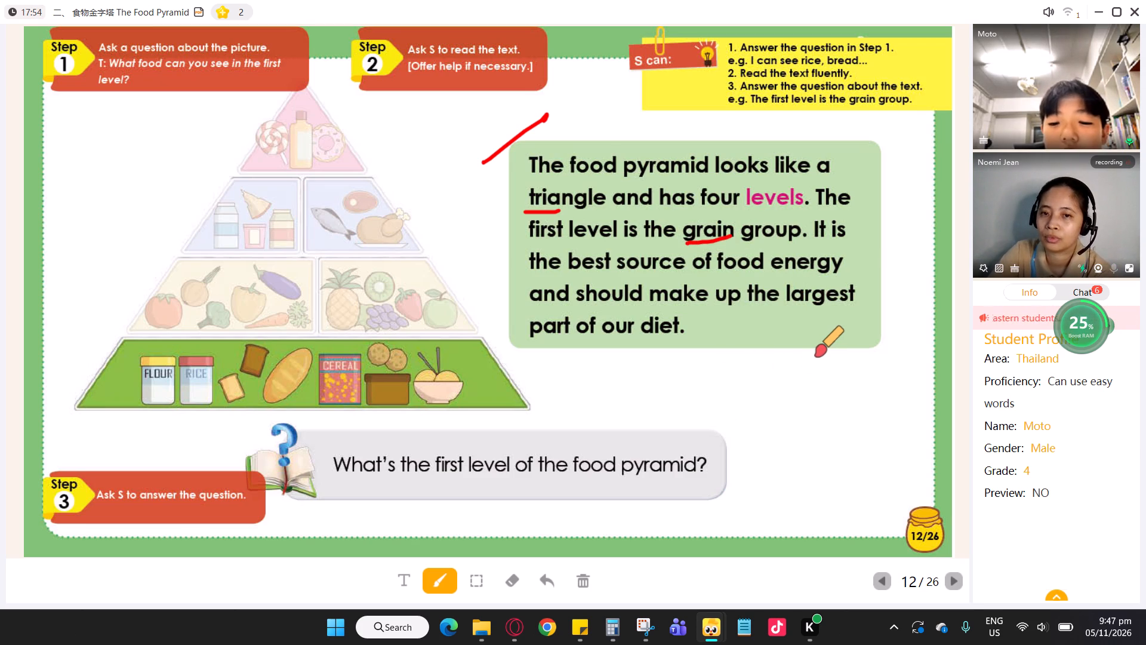
drag(614, 271, 617, 271)
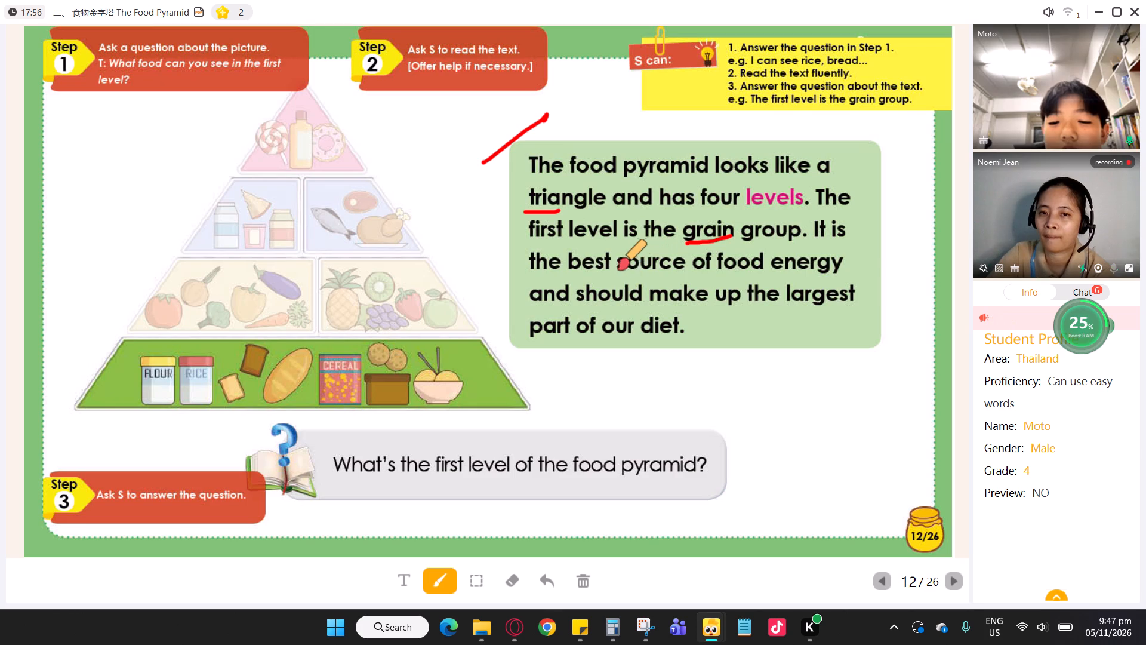
drag(617, 271, 676, 274)
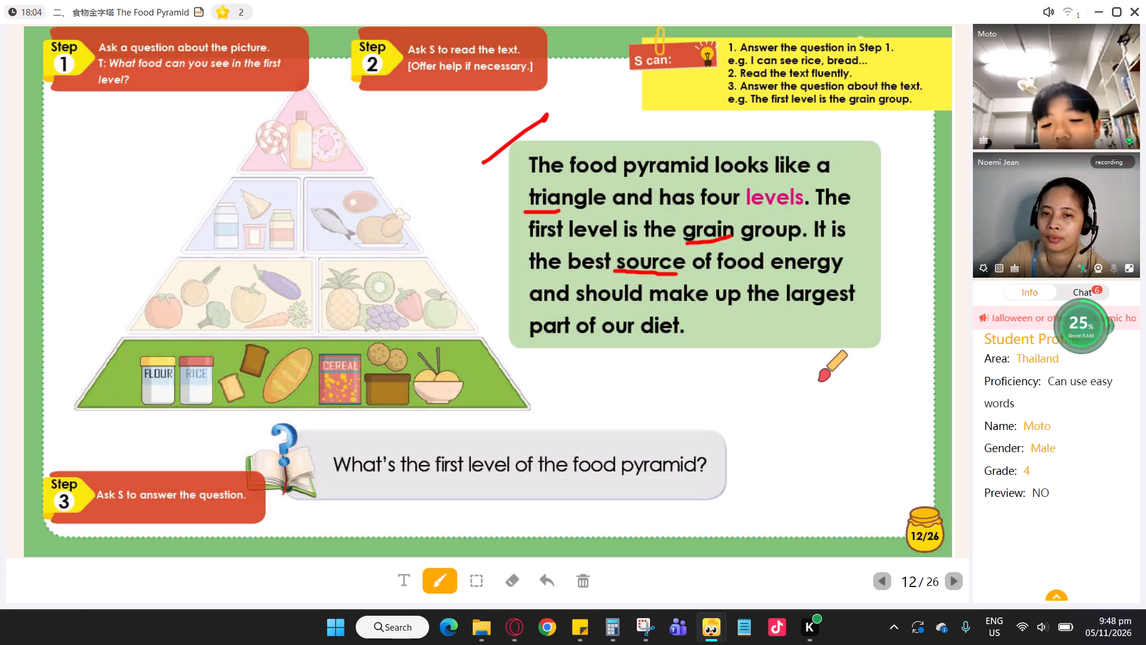
drag(784, 310, 855, 308)
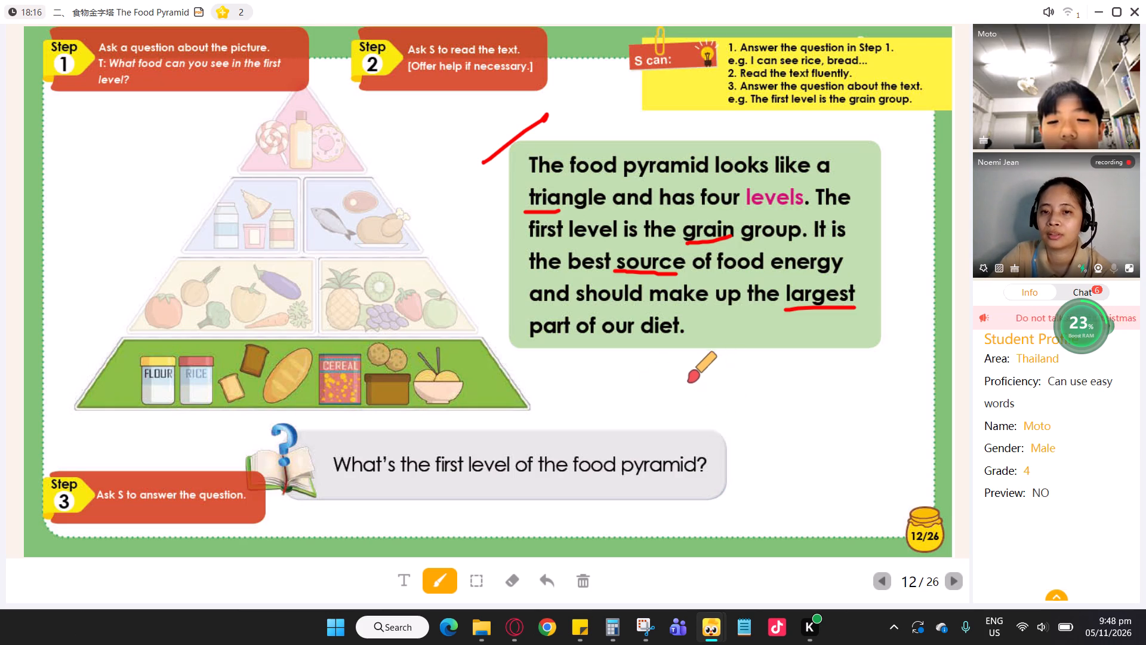
drag(637, 340, 683, 342)
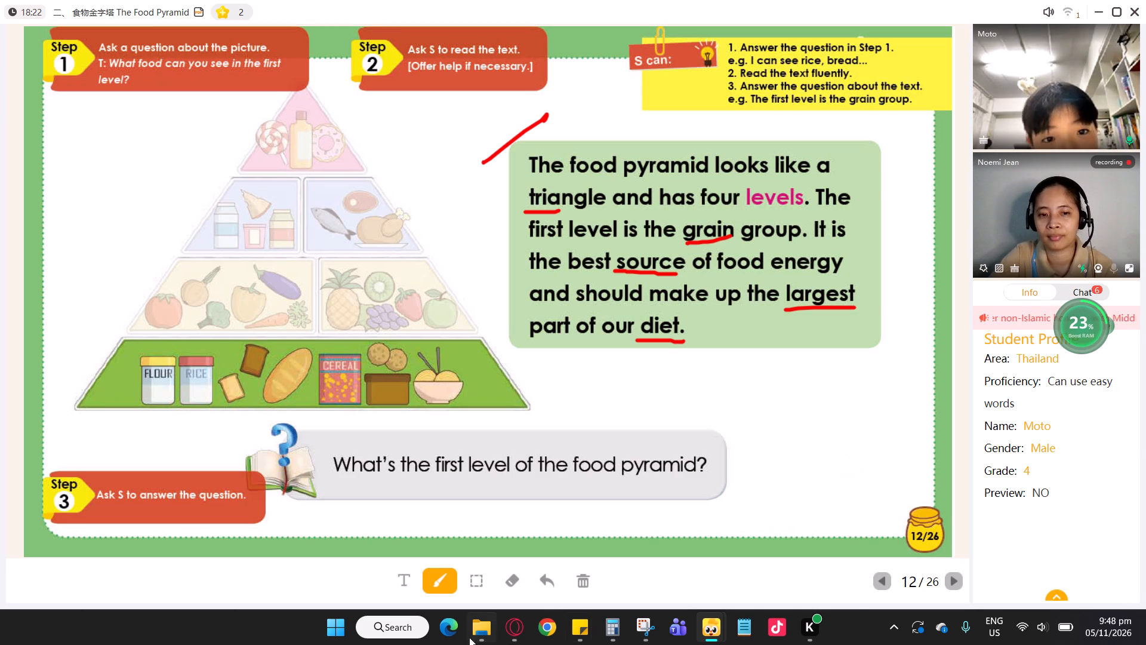
Tick the question "What's the first level of the food pyramid?" with the brush.
drag(290, 470, 333, 447)
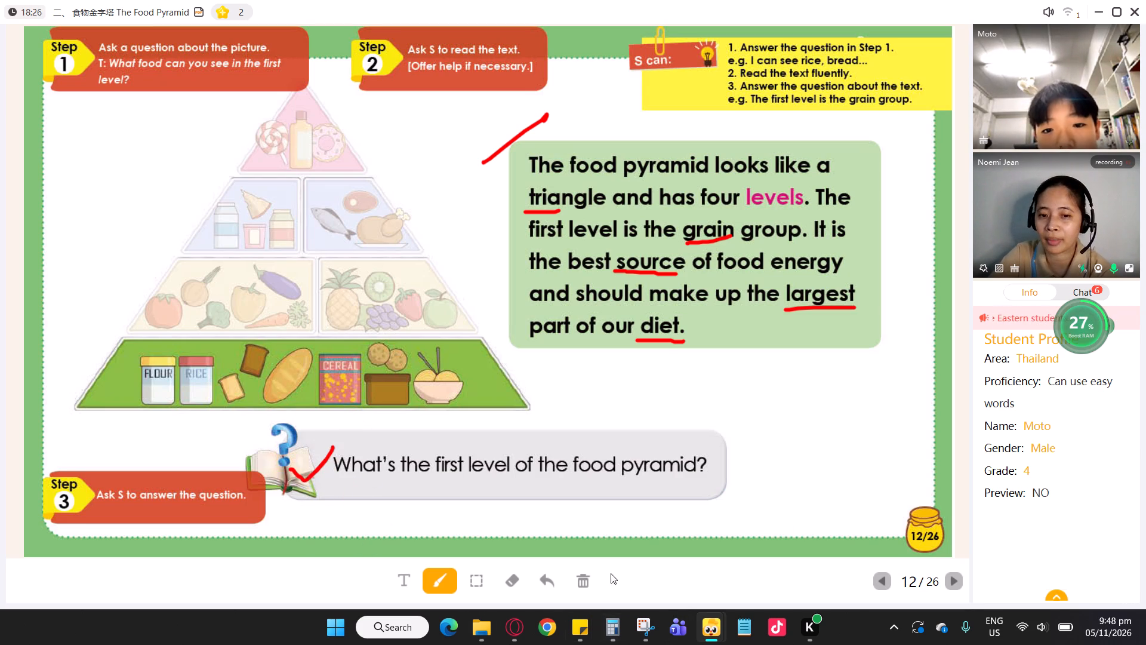
Clear all annotations on page 12 and underline the answer "grain group" in the text.
click(582, 583)
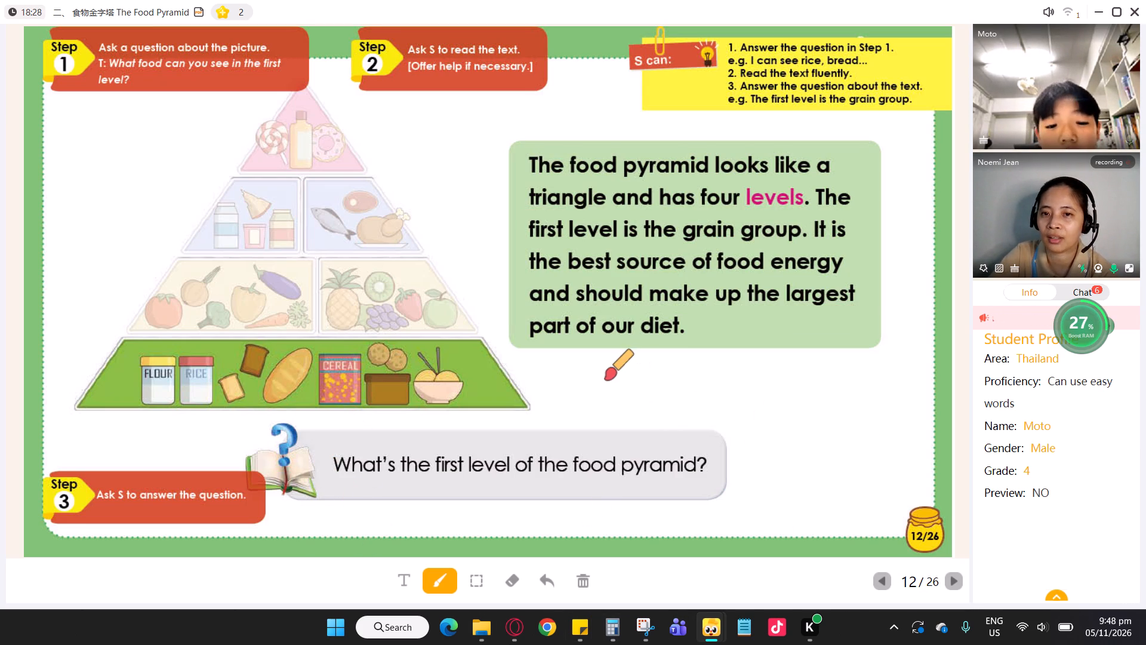
drag(679, 244, 790, 239)
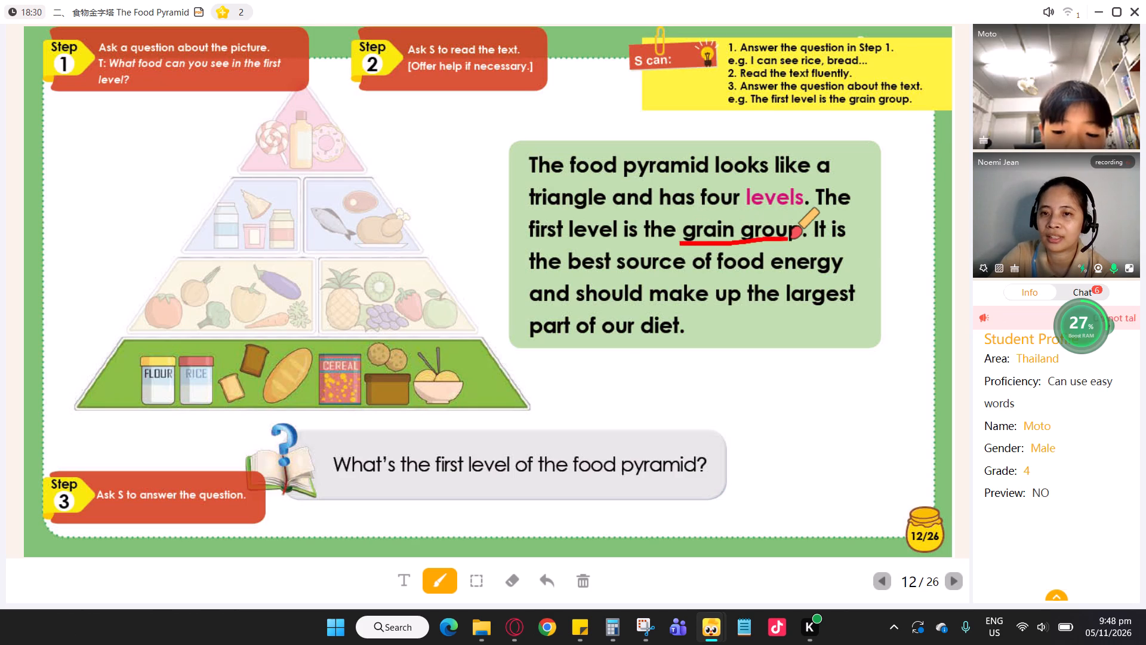
drag(790, 239, 800, 239)
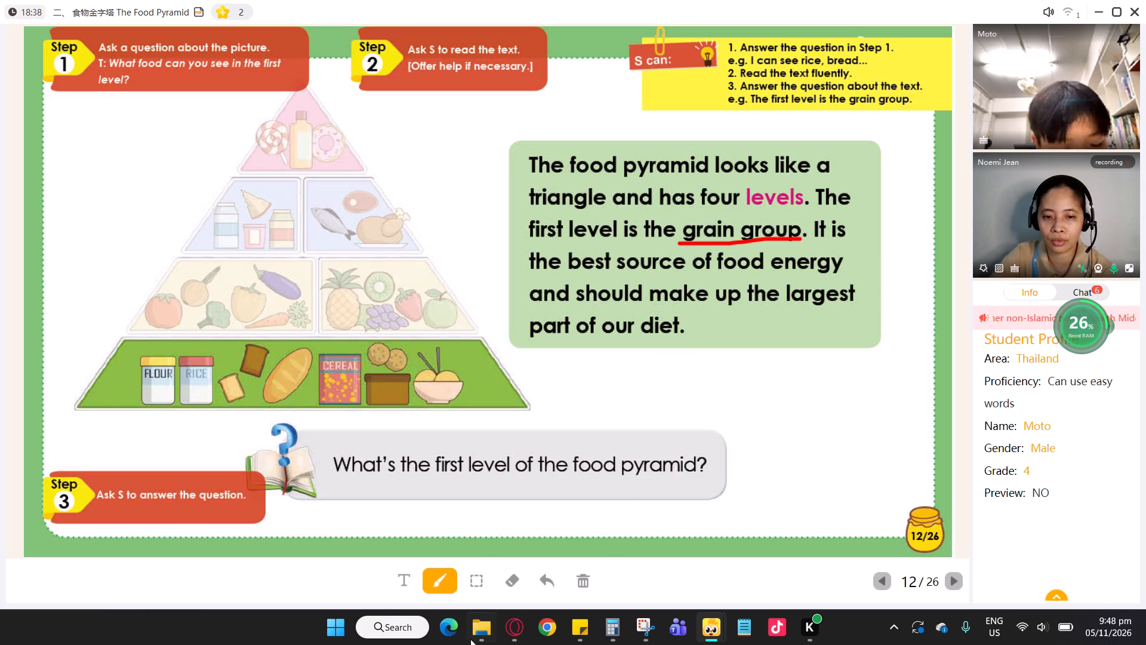
Draw a rectangle around the green grain level at the base of the food pyramid.
click(477, 579)
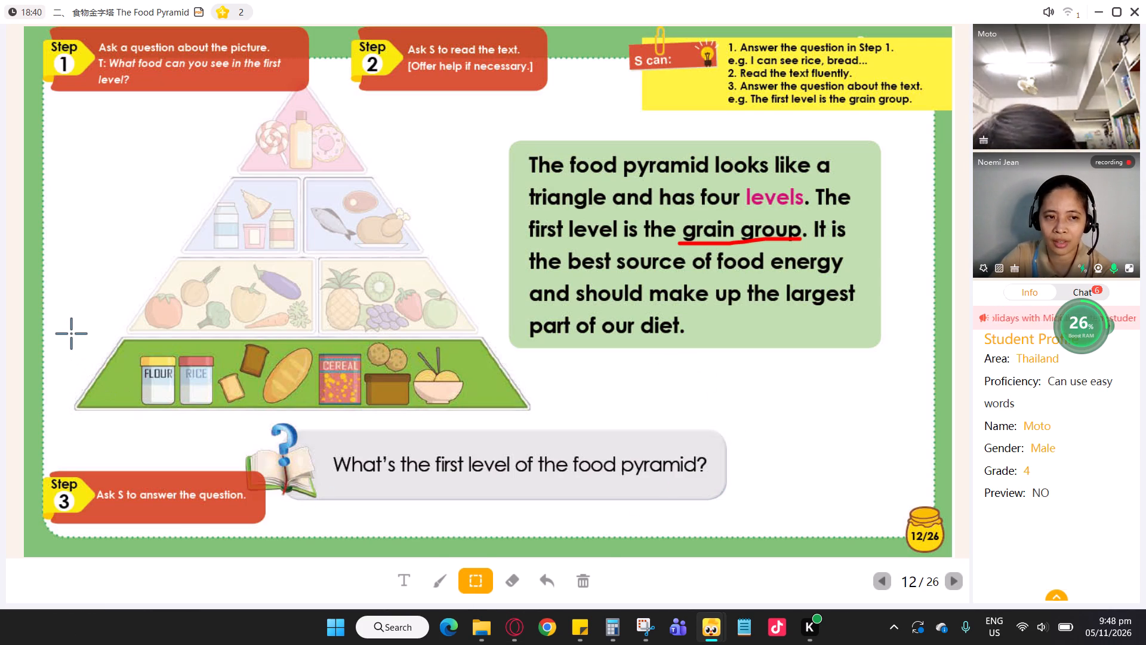
drag(67, 332, 212, 356)
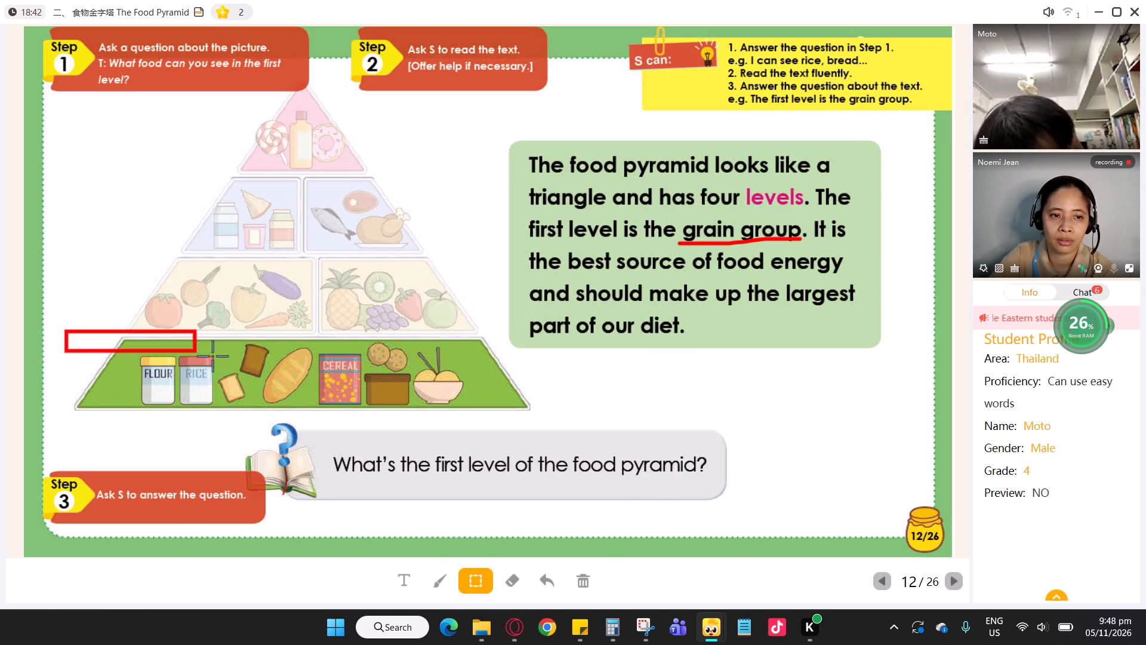
drag(212, 356, 552, 419)
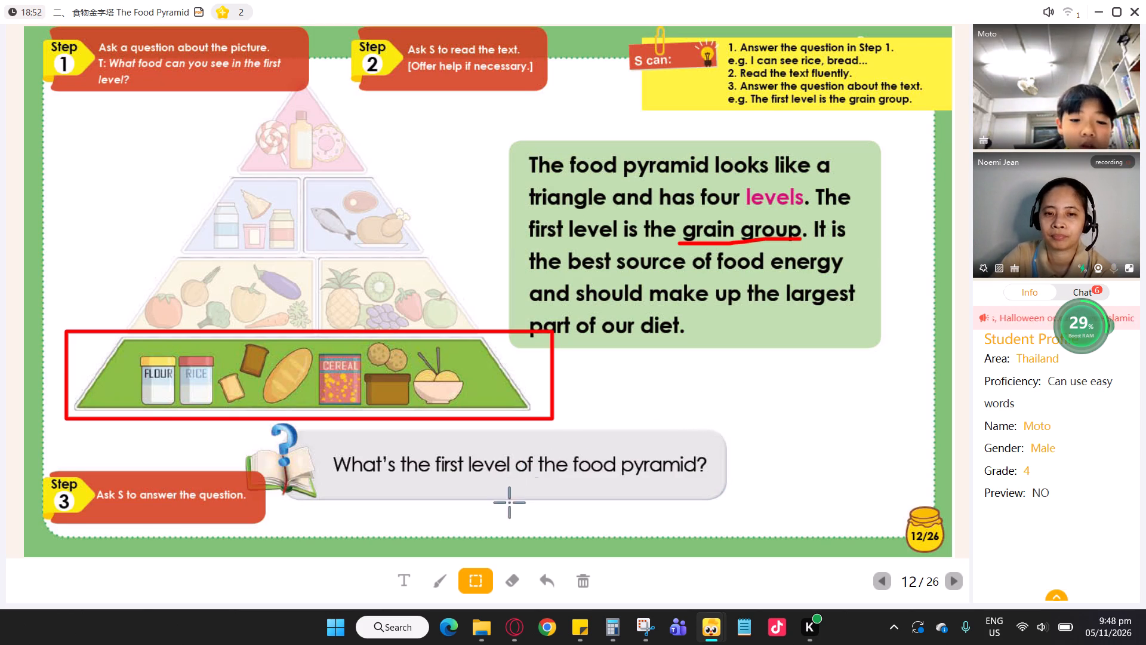
Tick the flour, the rice, the bread loaf and the cereal in the pyramid's grain level with the brush.
click(434, 586)
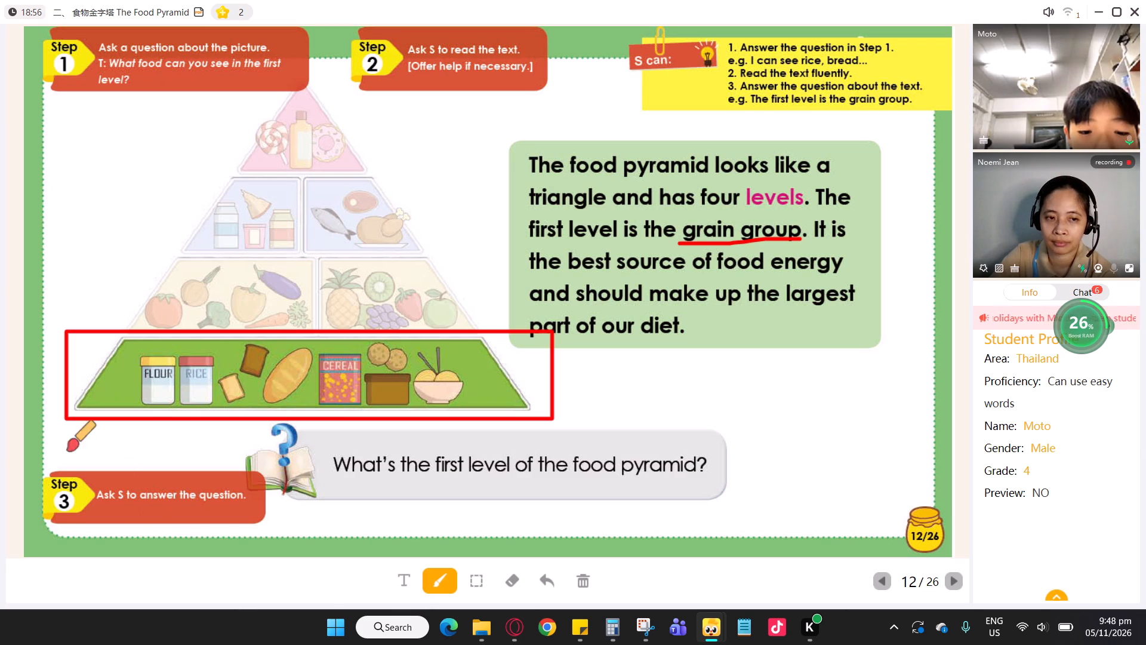
drag(125, 380, 165, 360)
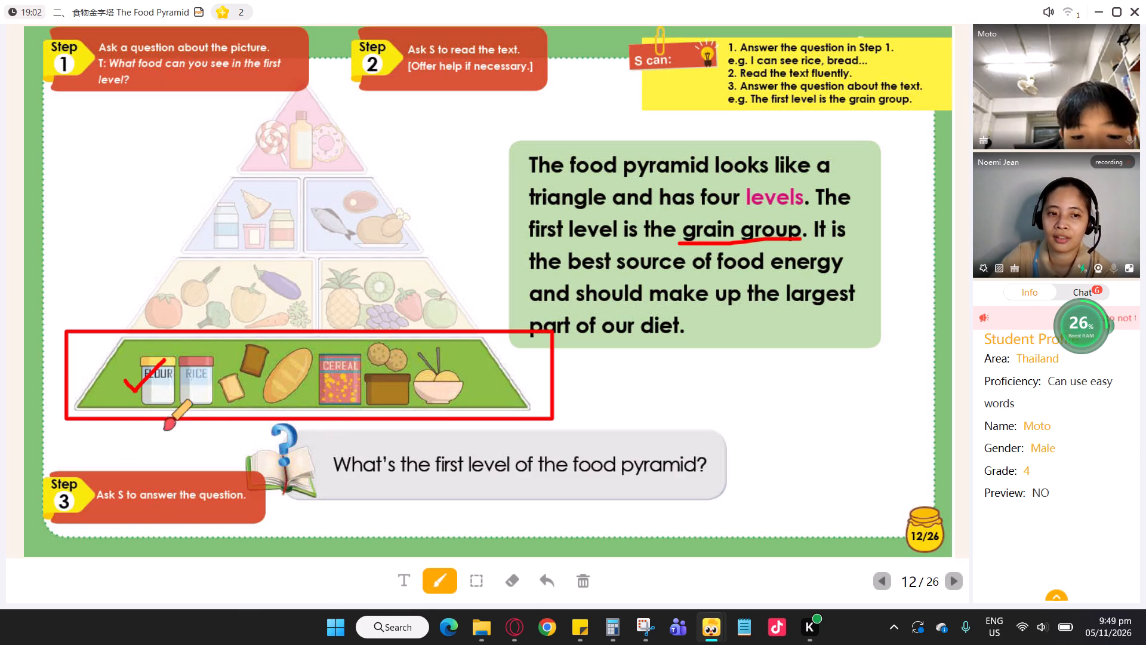
drag(178, 386, 215, 355)
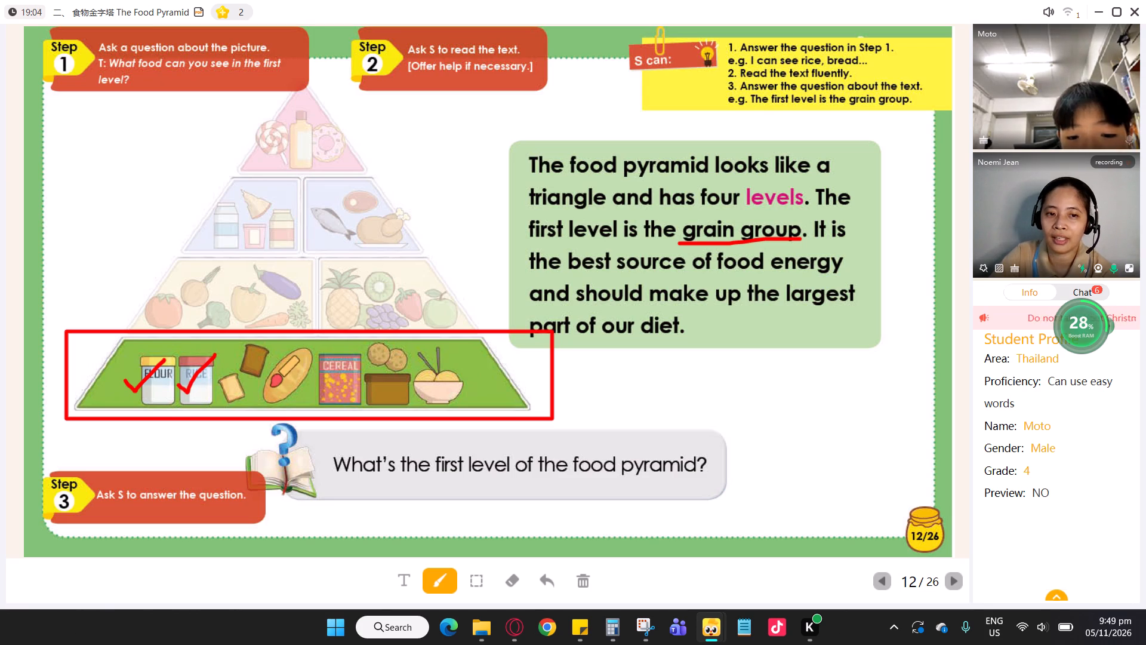
drag(269, 385, 309, 353)
drag(326, 380, 352, 350)
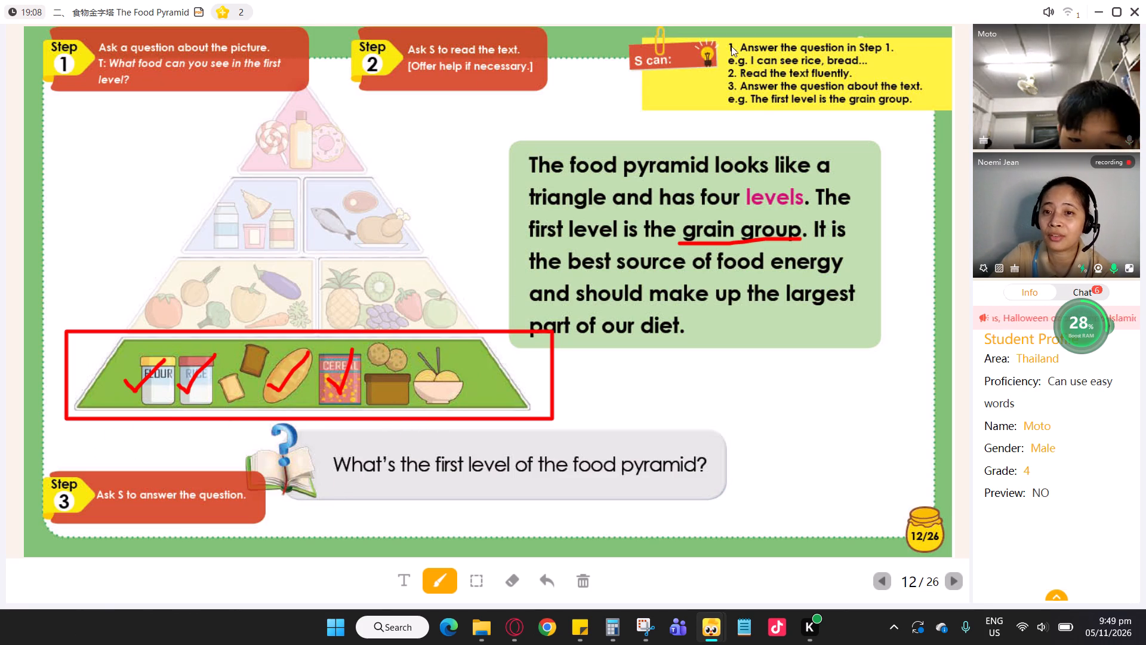
Advance to page 13 and draw a tick beside the start of the second-level text.
click(948, 579)
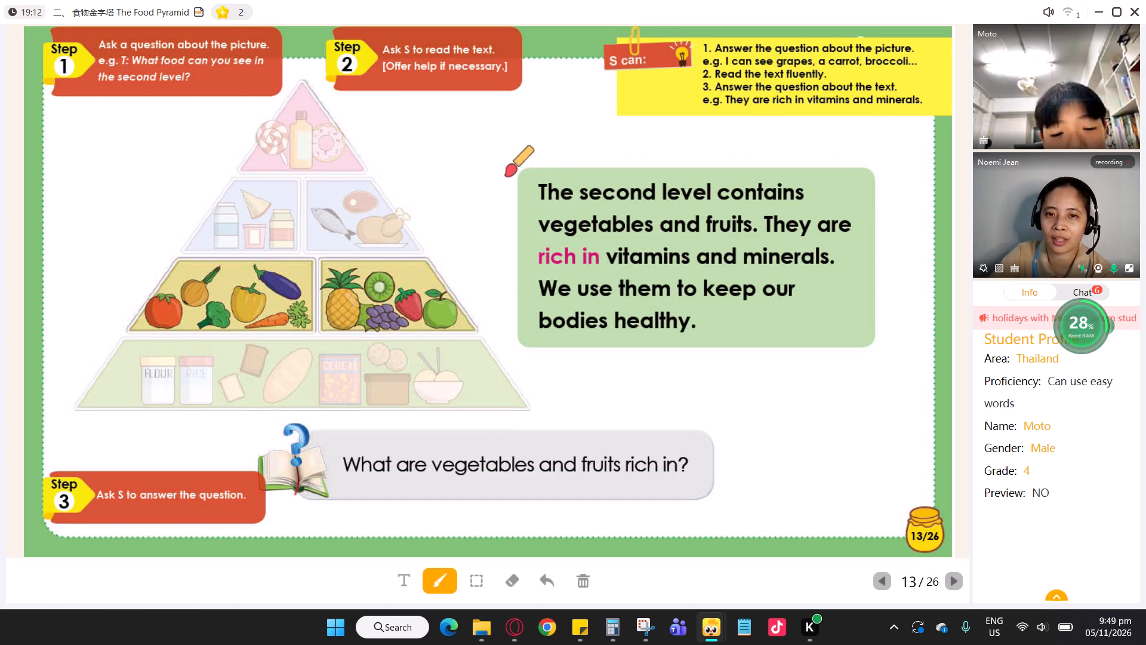
drag(500, 174, 555, 137)
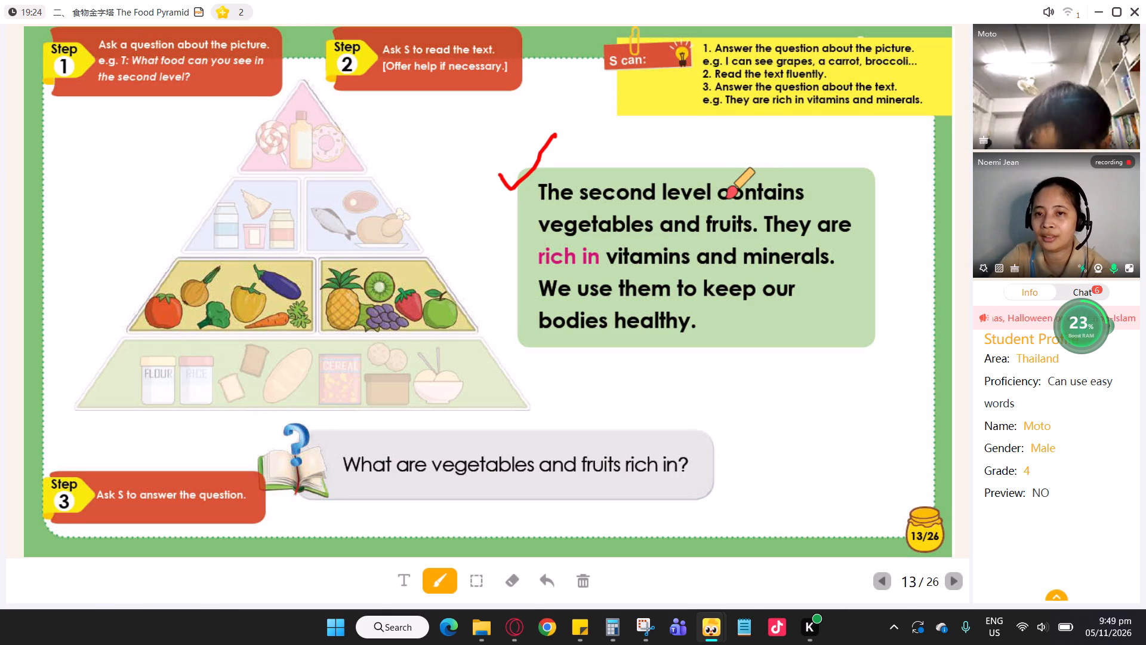
Underline the words "contains", "vegetables", "vitamins" and "minerals" in the second-level text.
drag(715, 205, 800, 208)
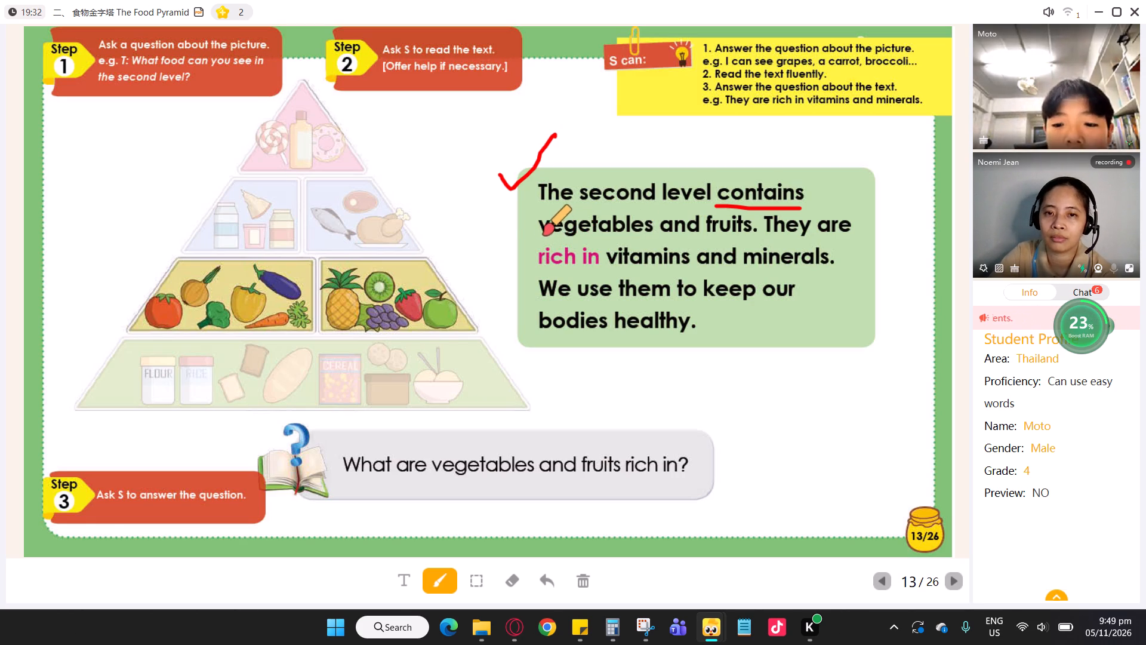
drag(541, 238, 544, 238)
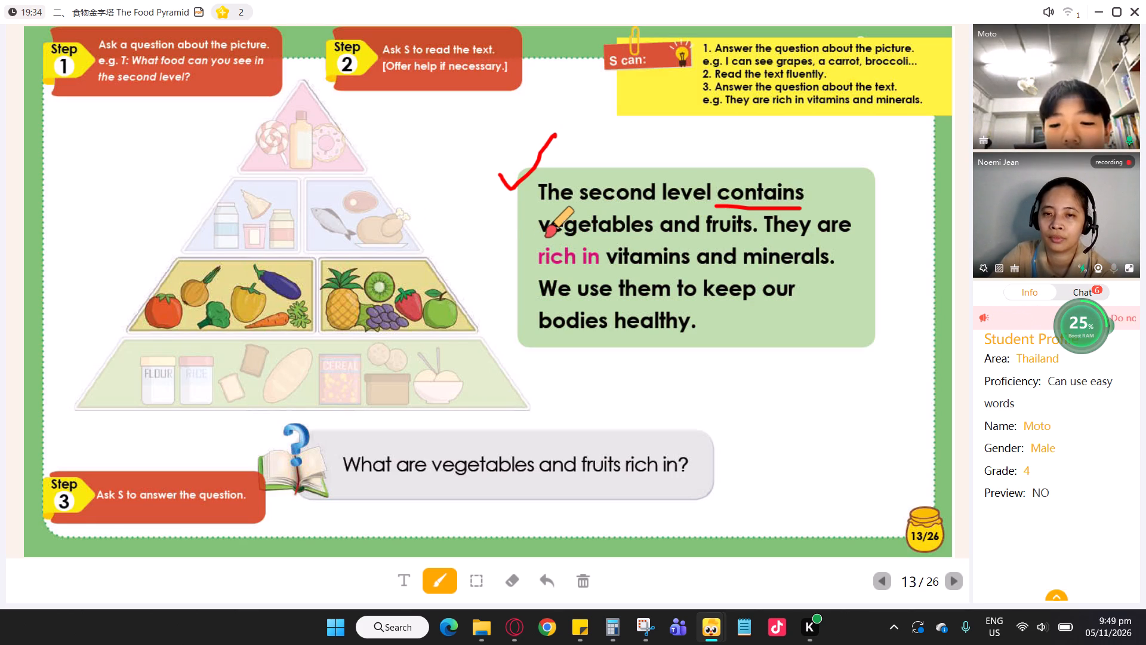
drag(544, 238, 641, 237)
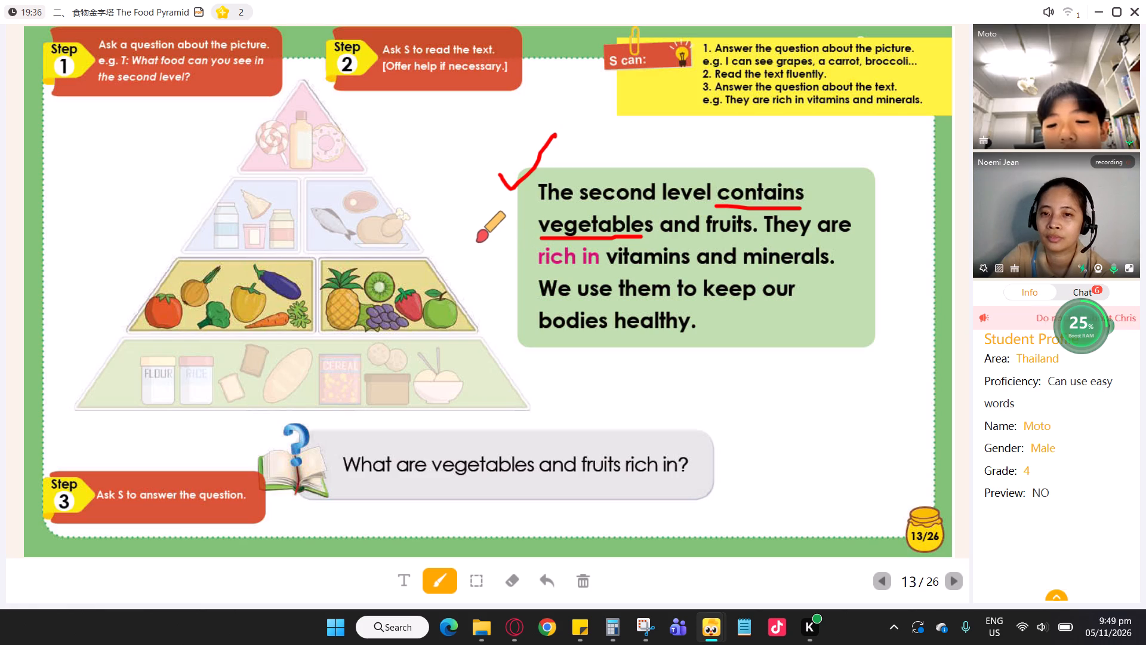
drag(609, 269, 609, 269)
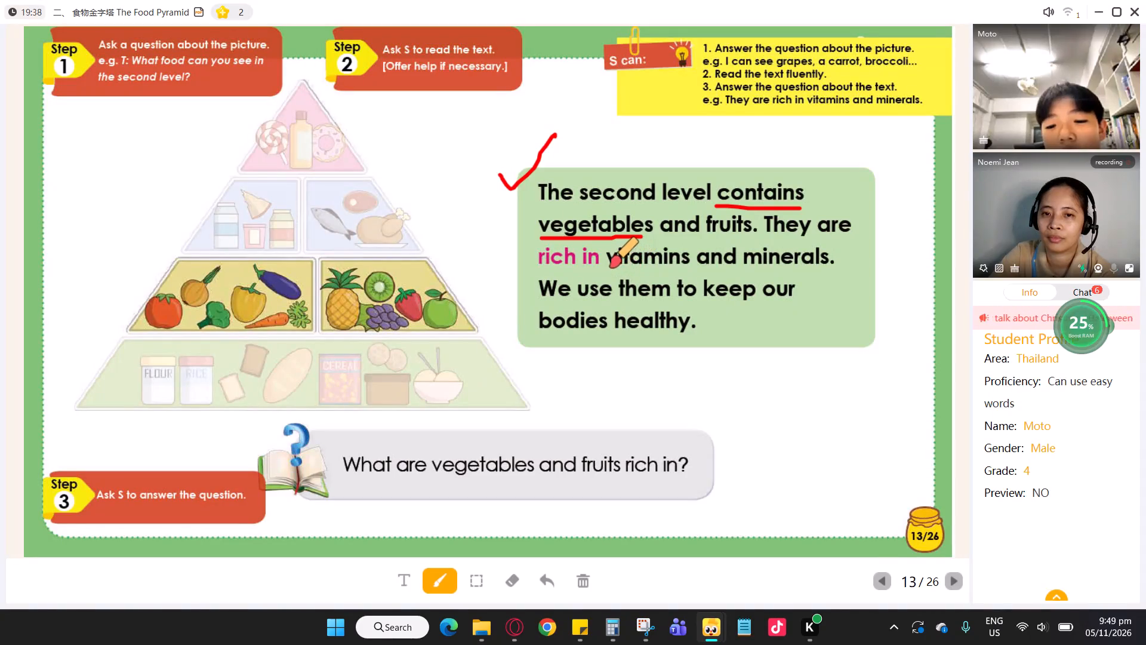
drag(609, 269, 687, 268)
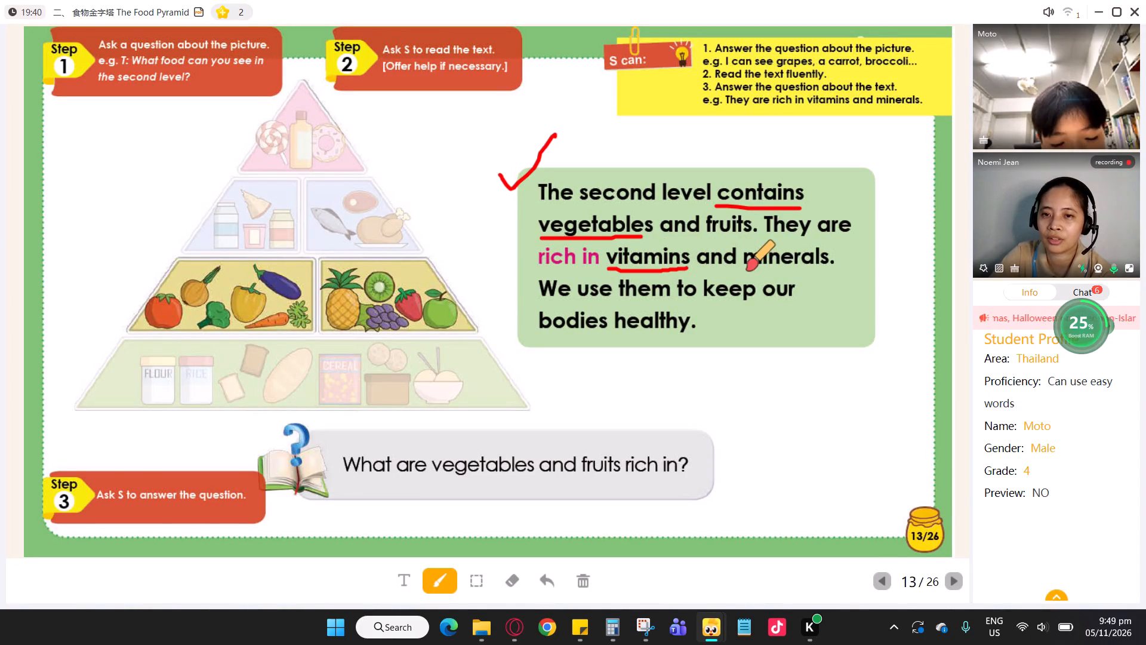
drag(745, 272, 826, 267)
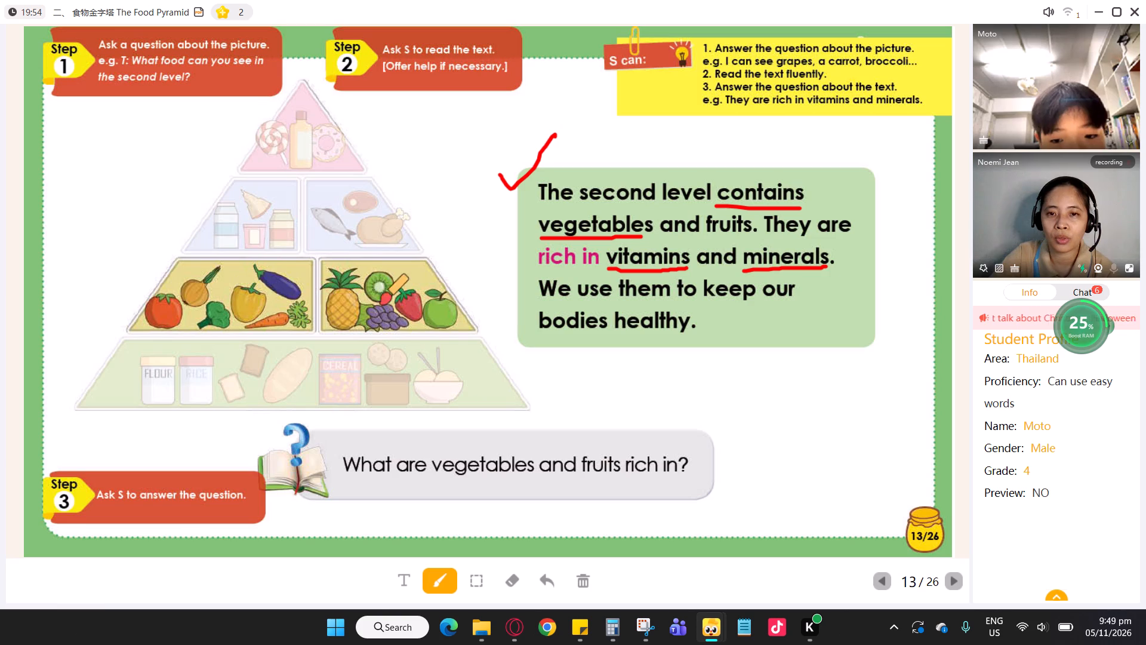
Tick the vegetable section and the fruit section in the pyramid's second level.
drag(239, 300, 295, 262)
drag(355, 301, 415, 263)
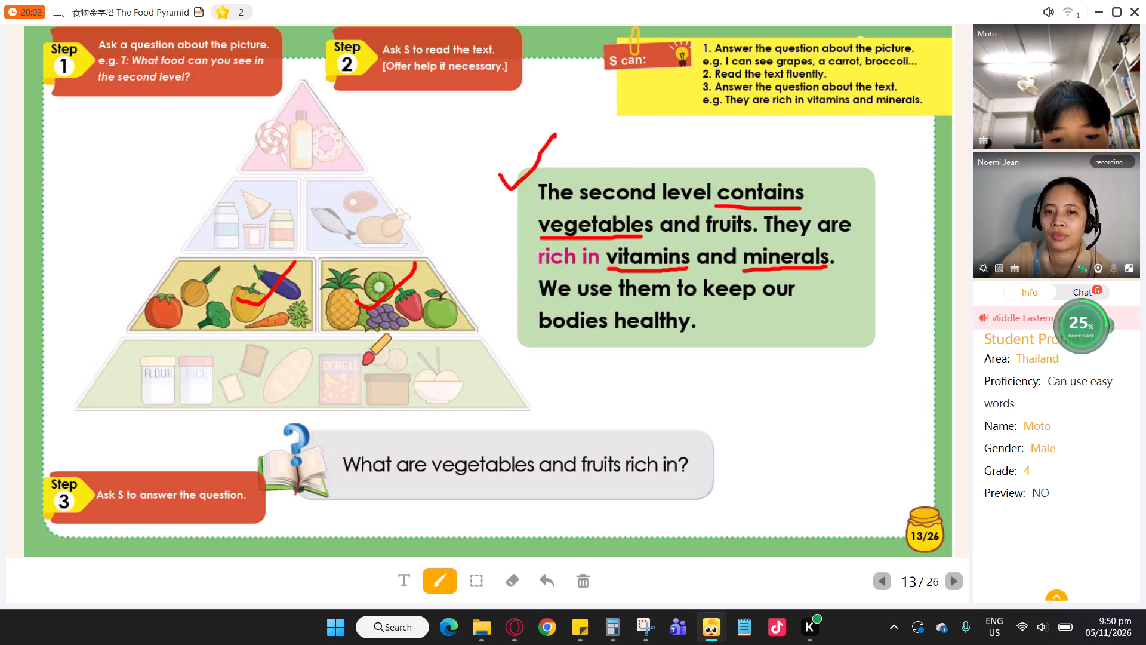
Underline the word "vitamins" in the second-level text once more with the brush.
drag(609, 272, 674, 272)
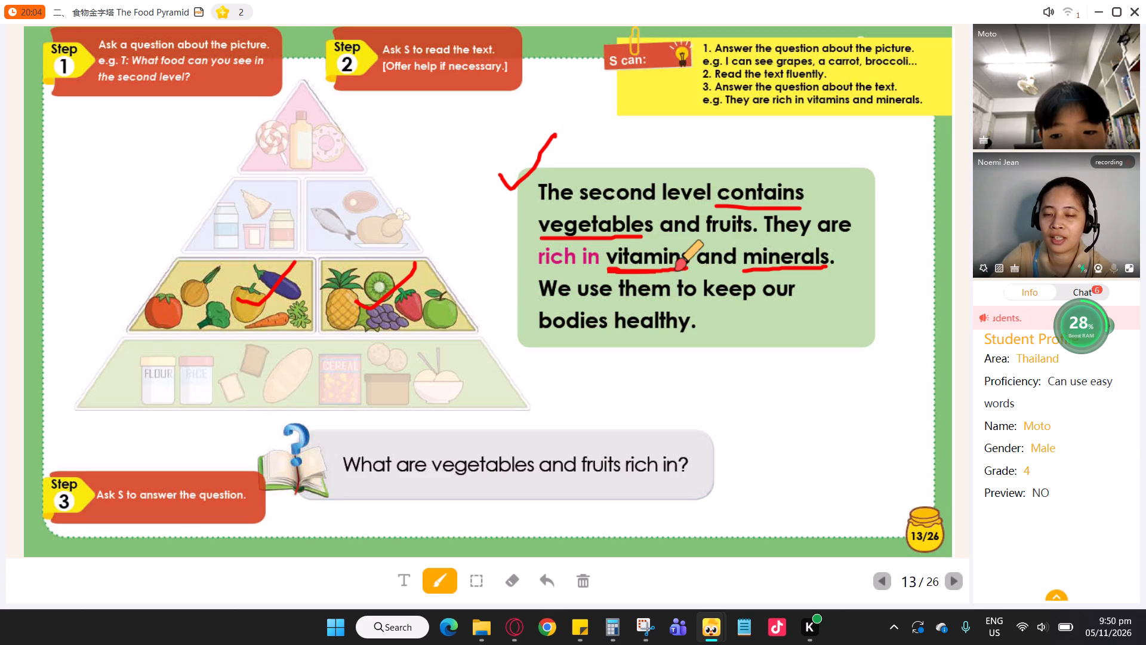
drag(674, 272, 685, 272)
Clear all marks from page 13 and underline the words "vitamins" and "minerals" twice each in the second-level text.
click(584, 583)
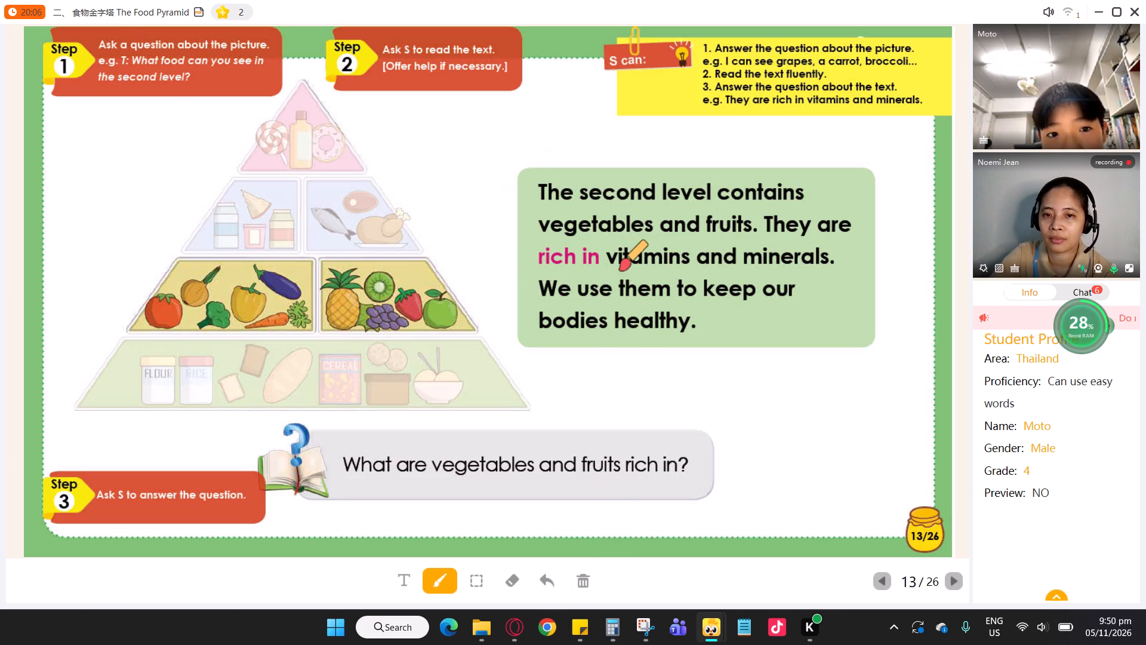
drag(615, 268, 673, 271)
drag(740, 275, 751, 275)
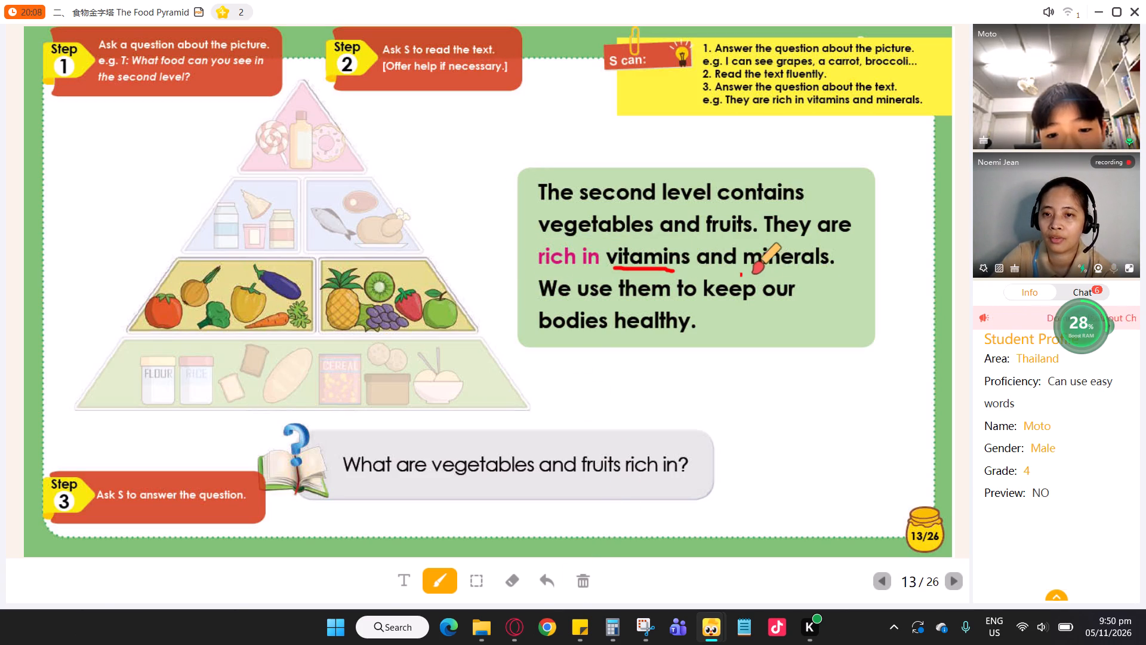
drag(751, 275, 820, 275)
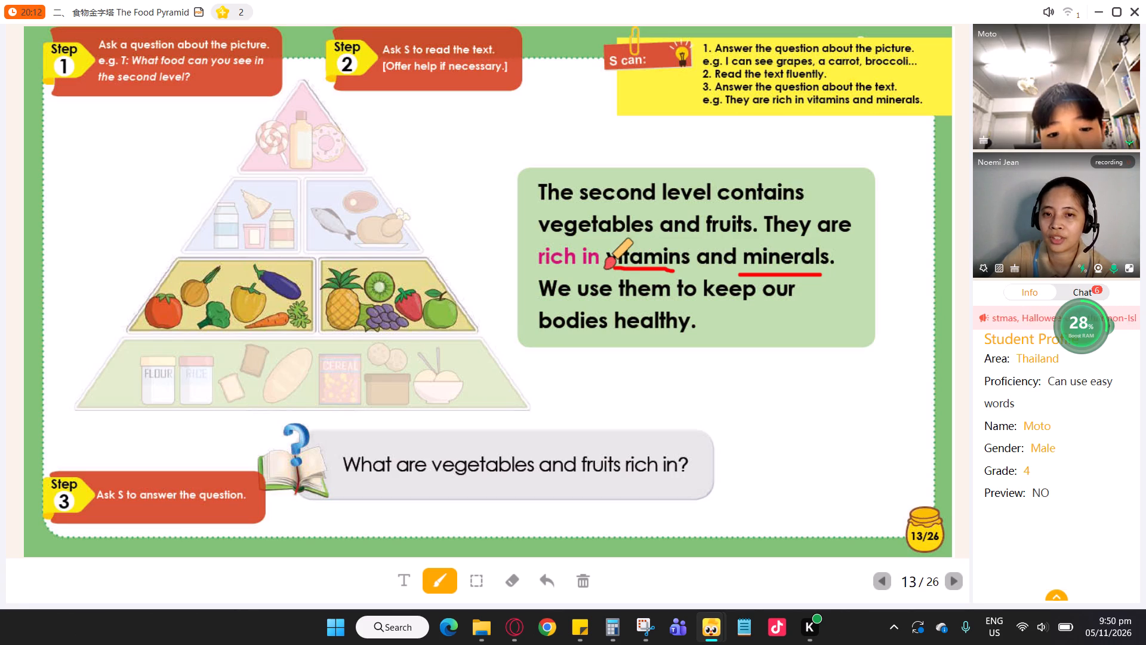
drag(603, 269, 686, 269)
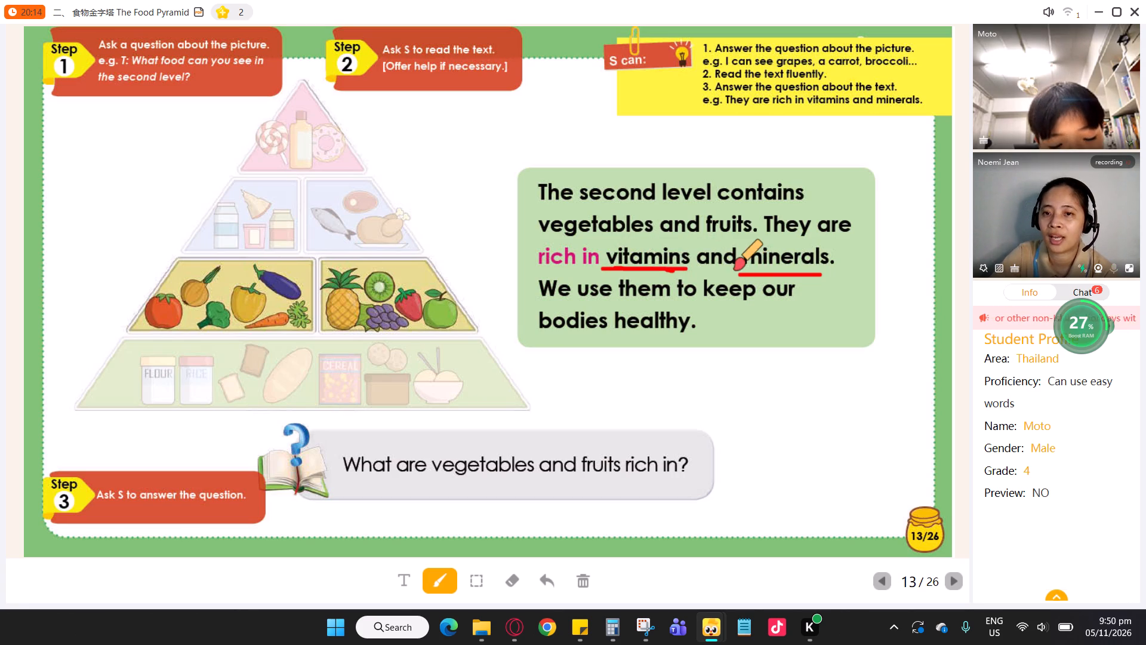
drag(738, 271, 843, 271)
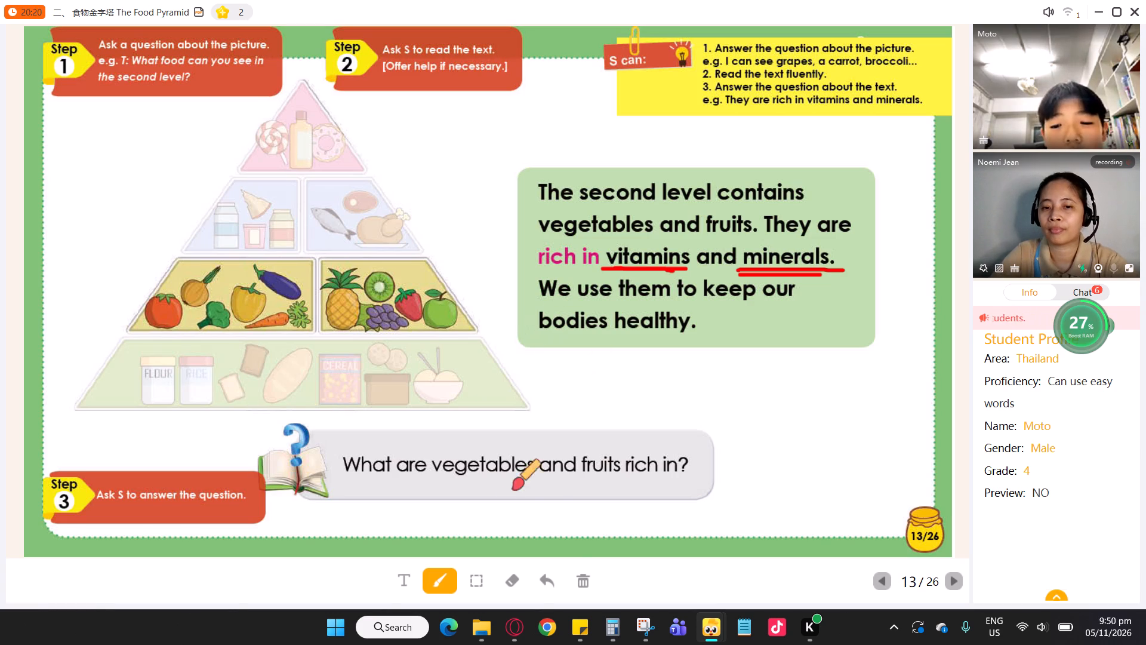
Clear the marks from page 13 and frame the word "vitamins" with a rectangle.
click(588, 582)
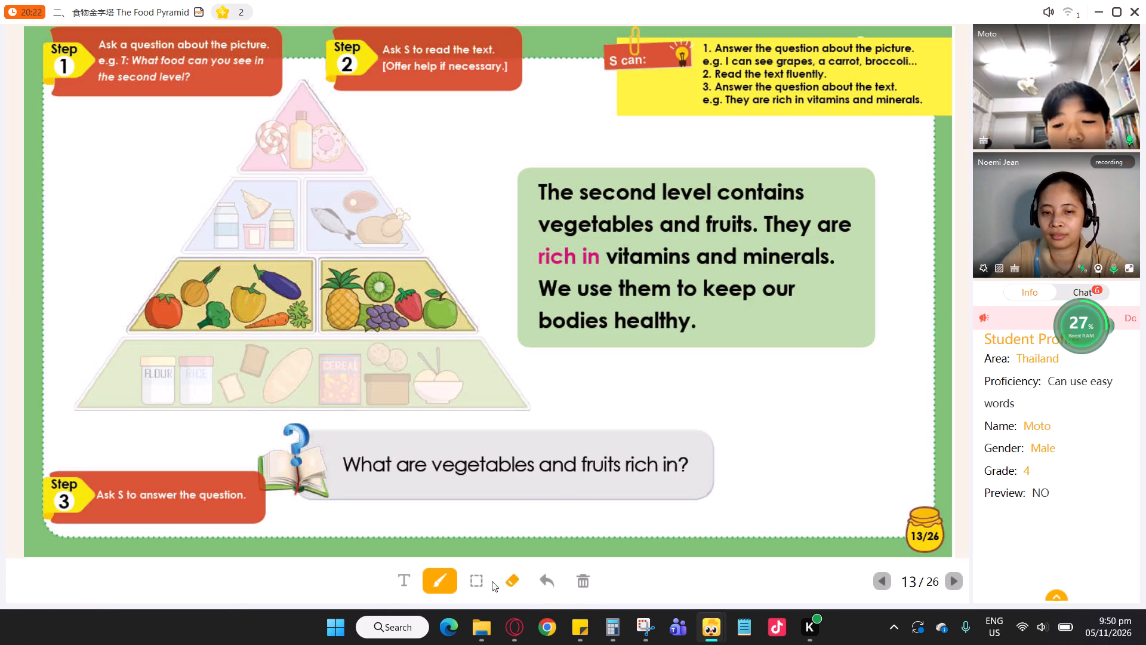
click(475, 583)
drag(602, 241, 696, 270)
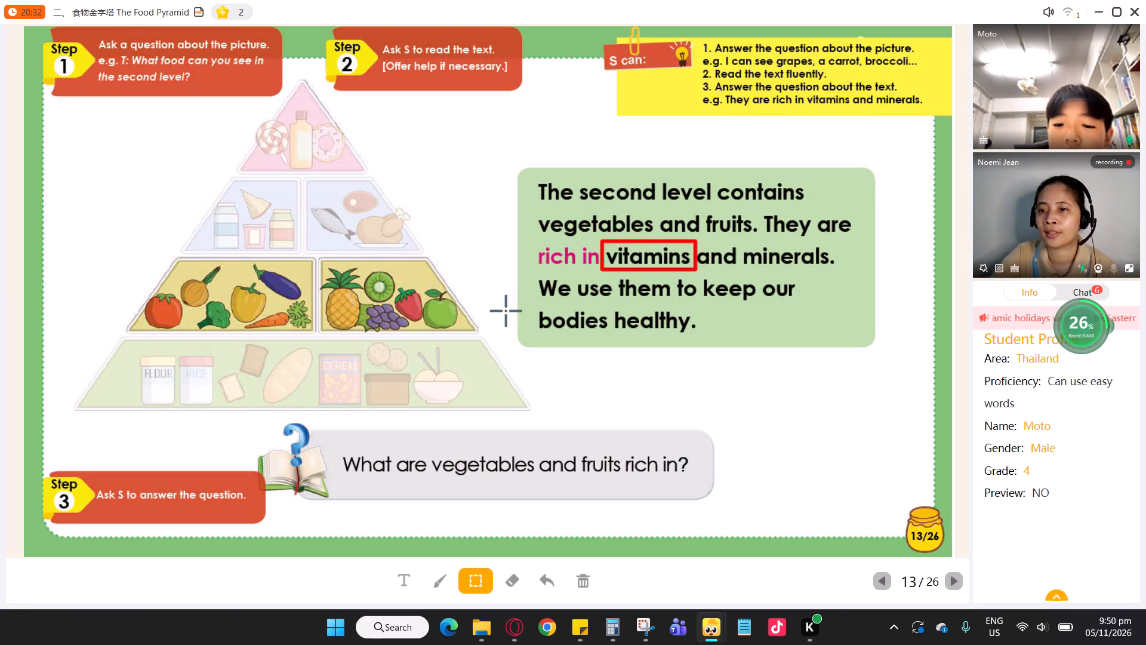
Award the student one star.
click(227, 13)
Advance to page 14 and underline the words "contains" and "dairy" in the third-level text with the brush.
click(954, 582)
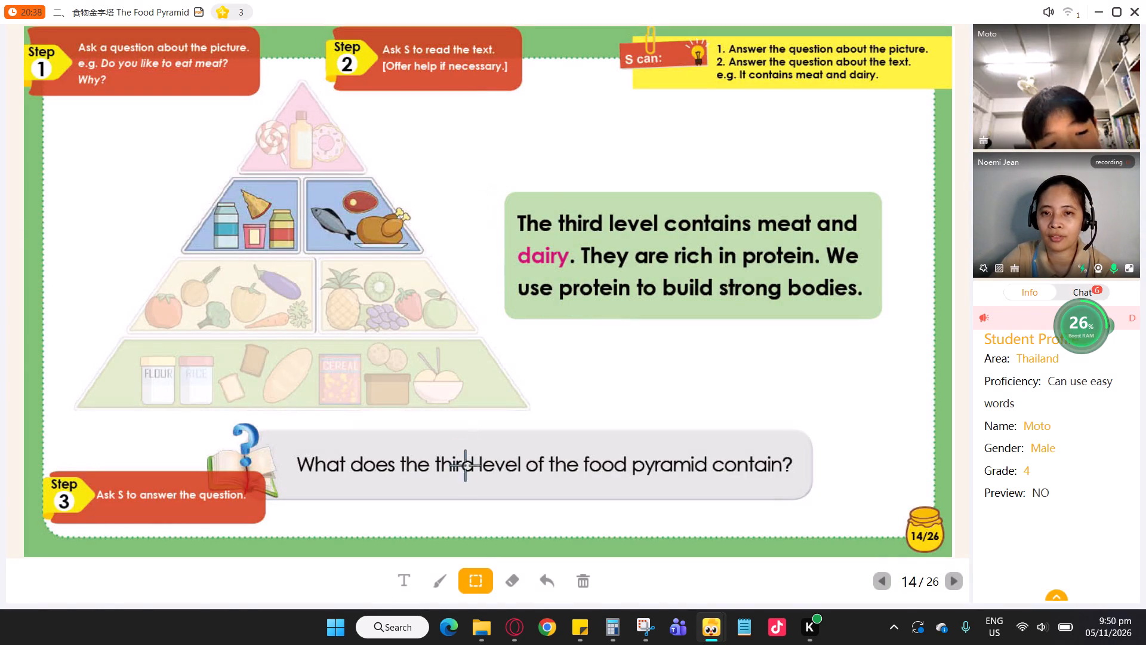
click(436, 583)
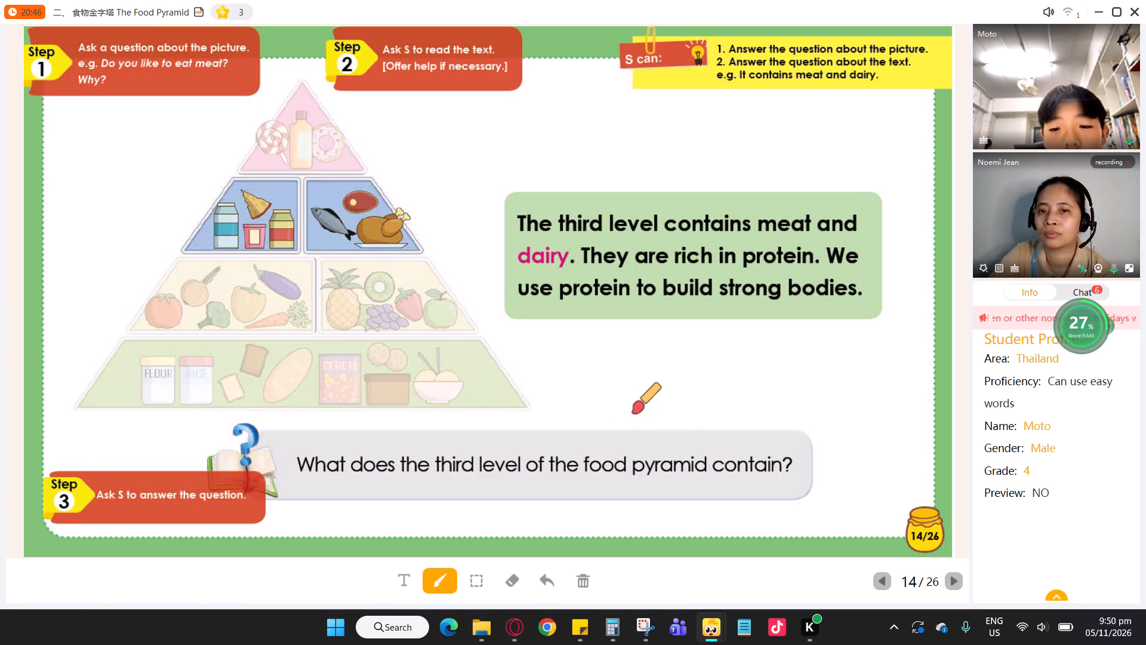
drag(668, 236, 732, 238)
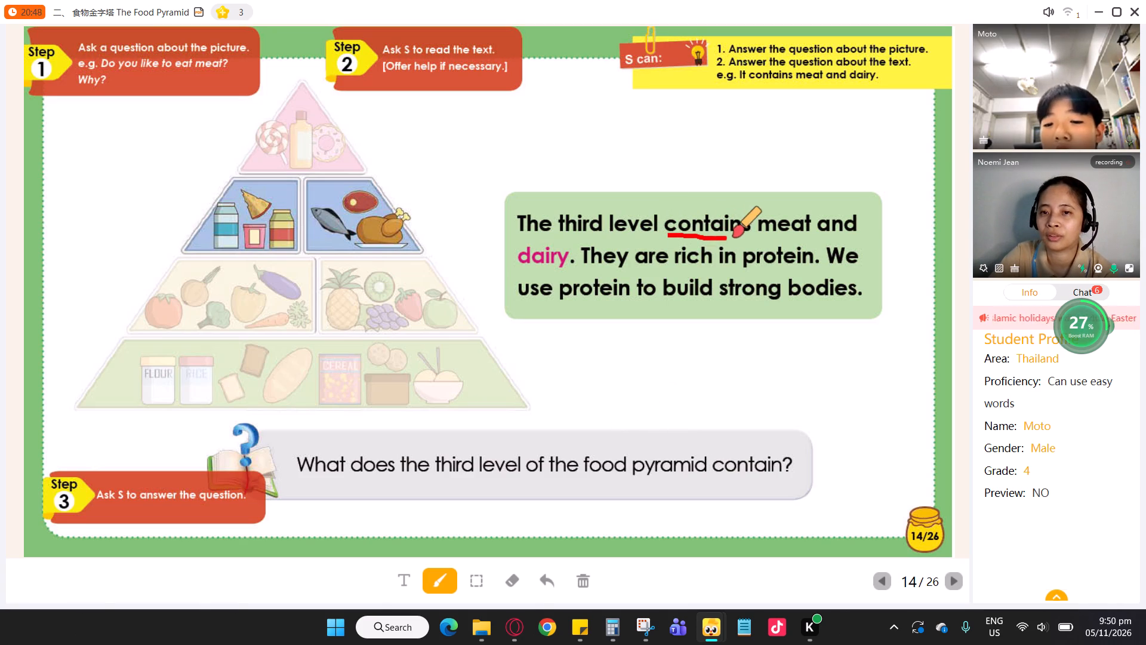
drag(732, 238, 746, 238)
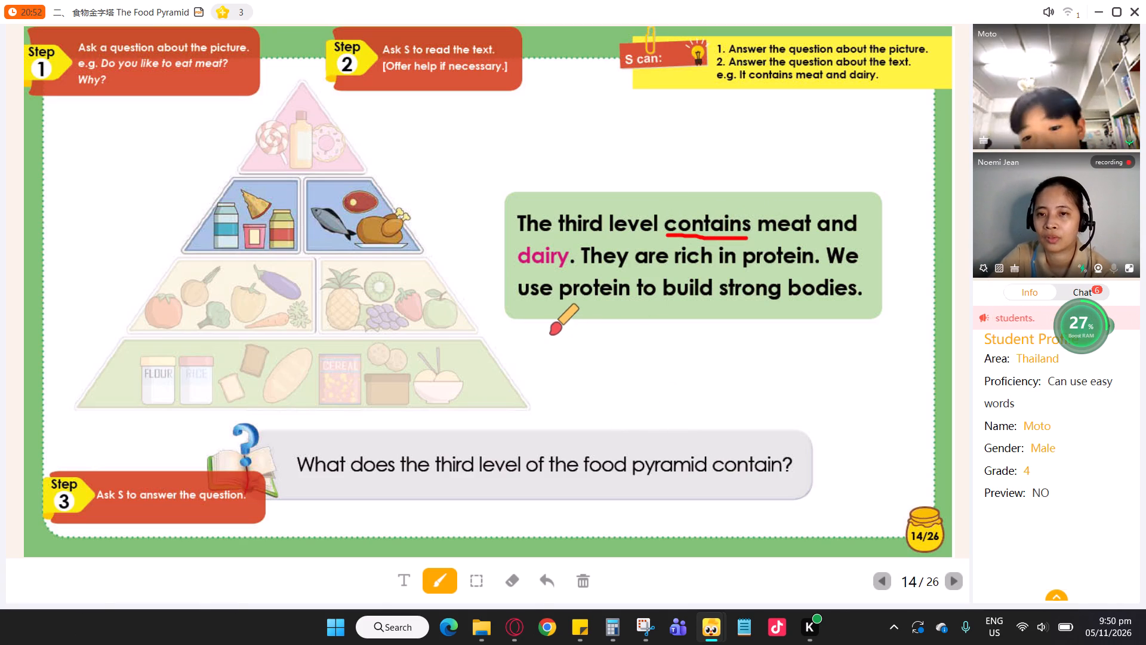
drag(517, 270, 564, 275)
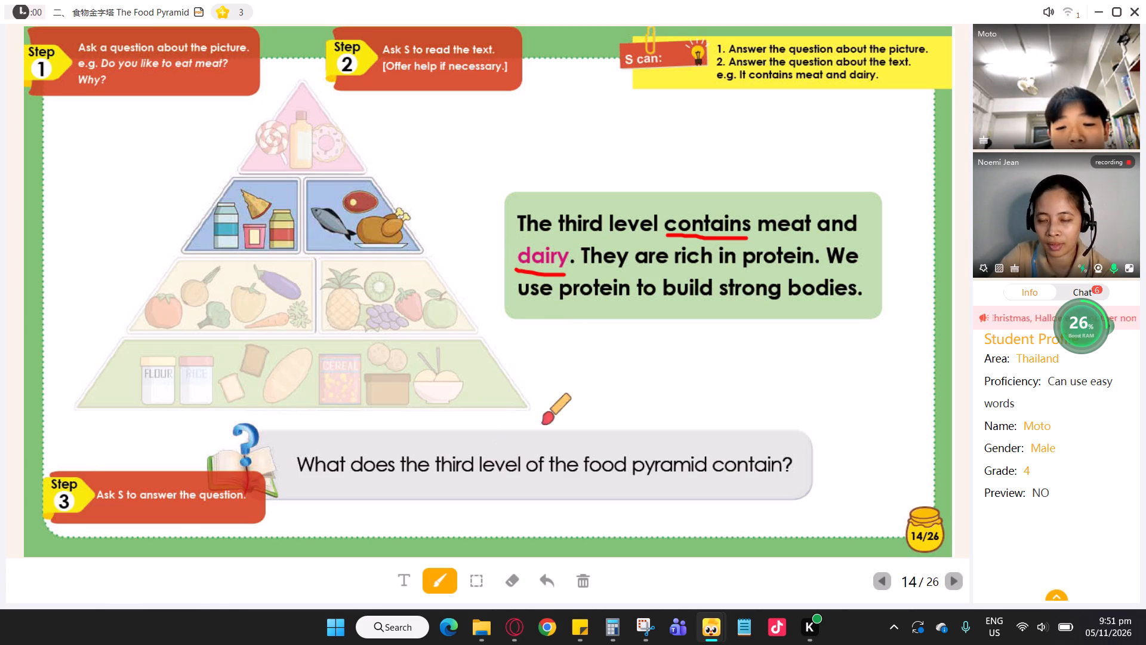
Clear the marks from page 14 and frame the word "dairy" with a rectangle.
click(585, 580)
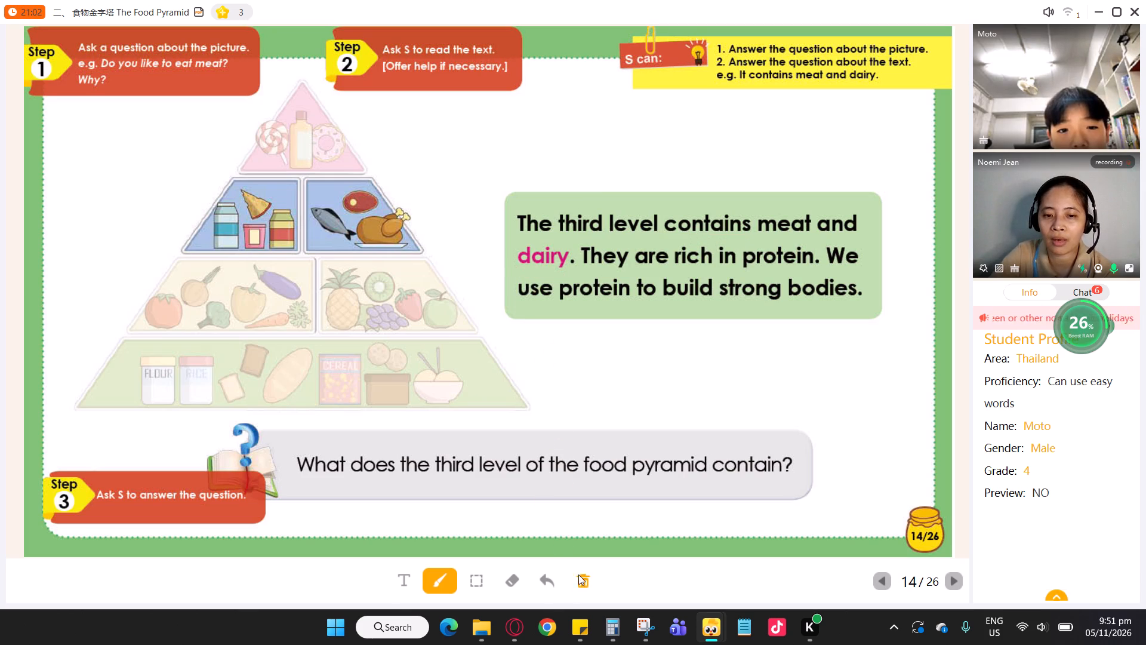
click(477, 578)
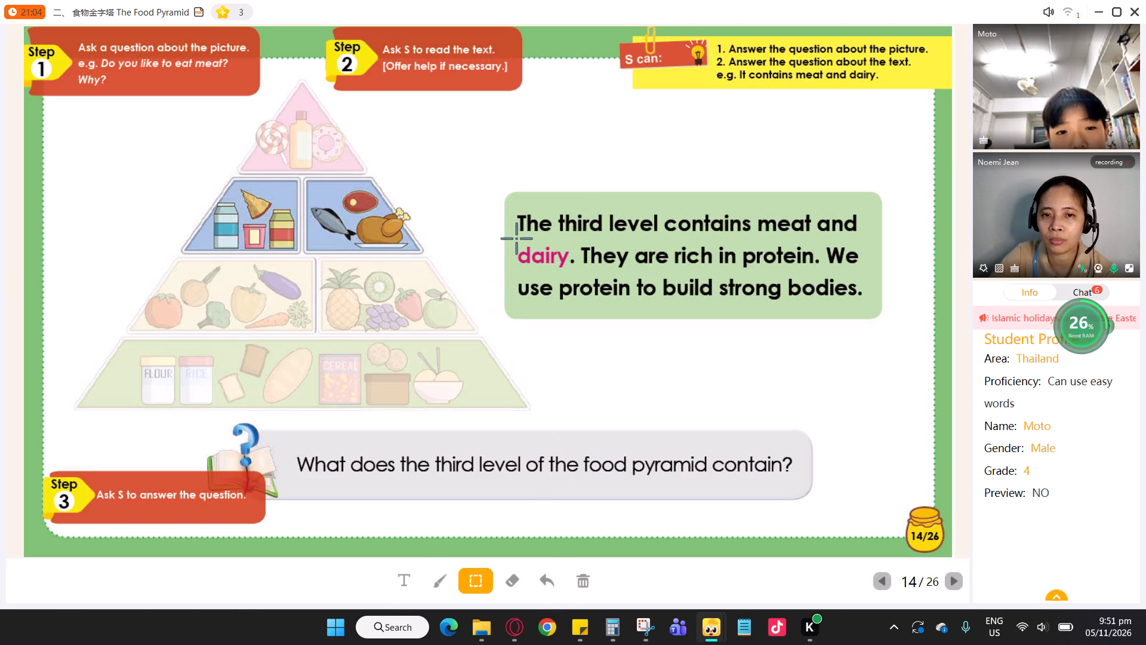
drag(513, 236, 576, 272)
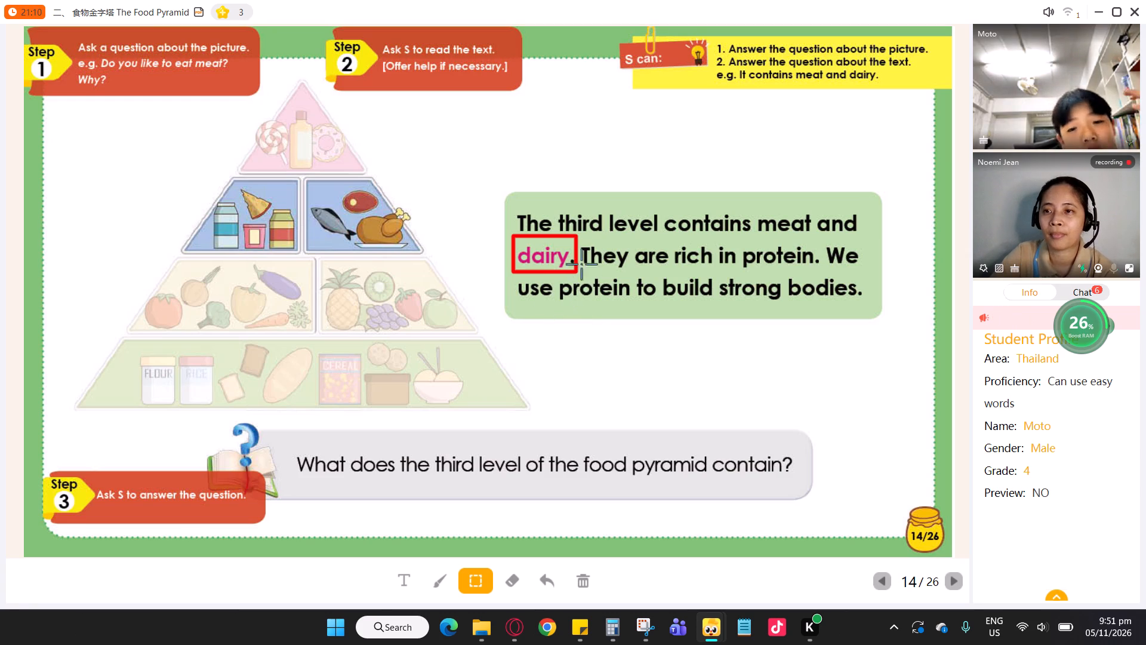
Underline the framed word "dairy" twice with the brush.
click(435, 585)
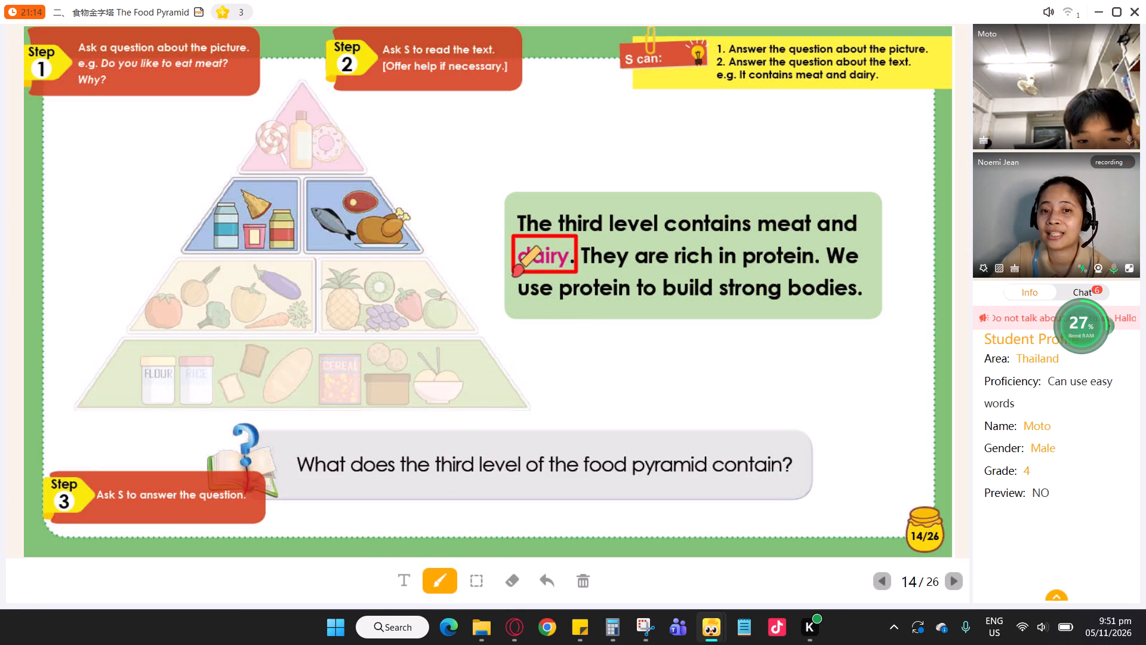
drag(520, 272, 559, 272)
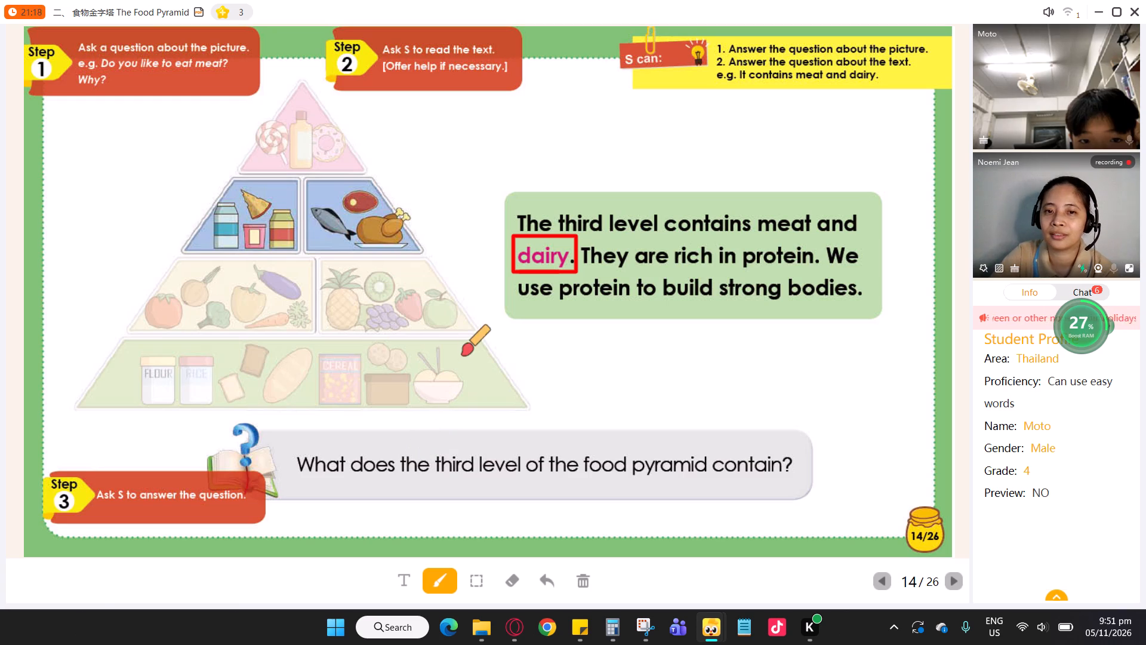
drag(517, 268, 562, 265)
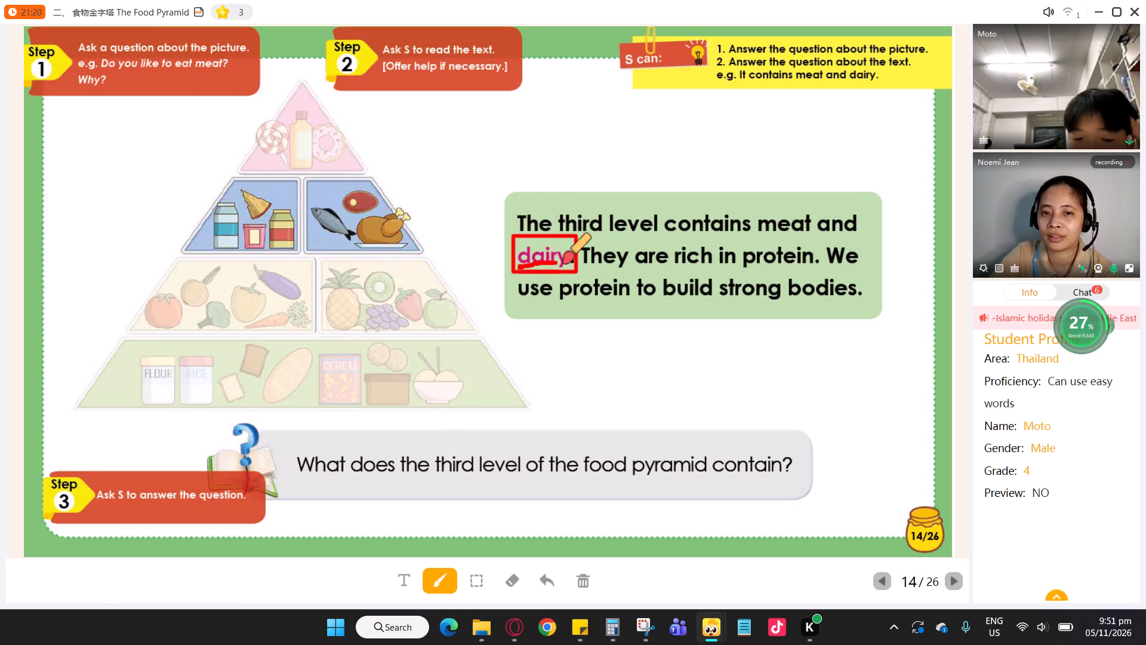
drag(562, 265, 569, 265)
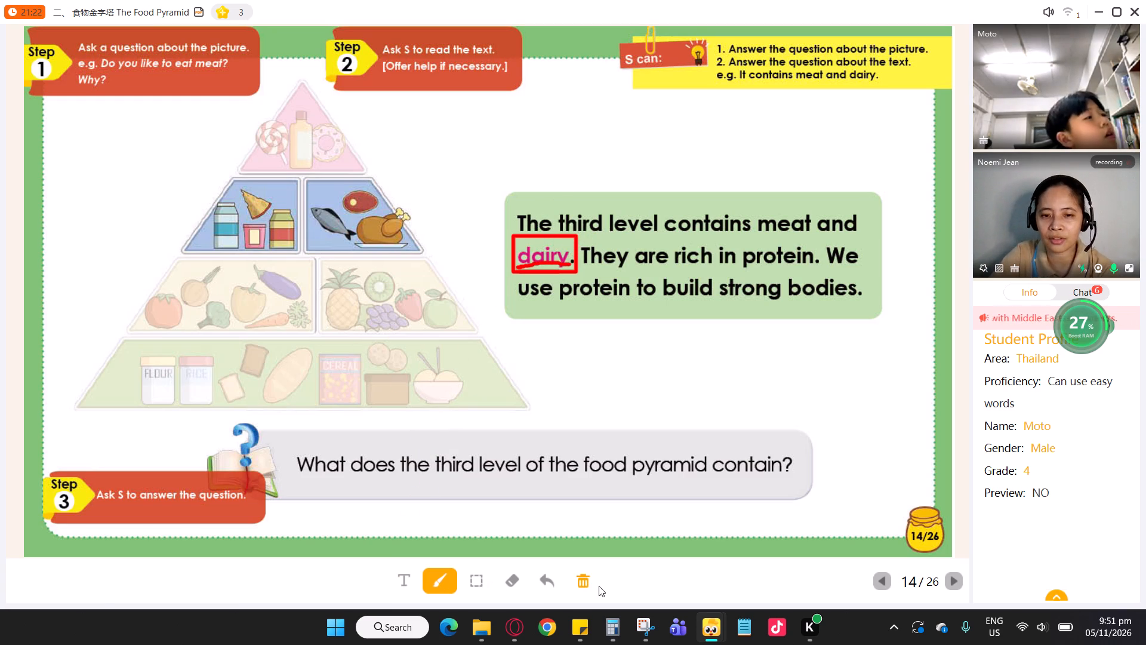
Clear the marks from page 14 and frame the pyramid's whole third level with a rectangle.
click(584, 586)
click(476, 583)
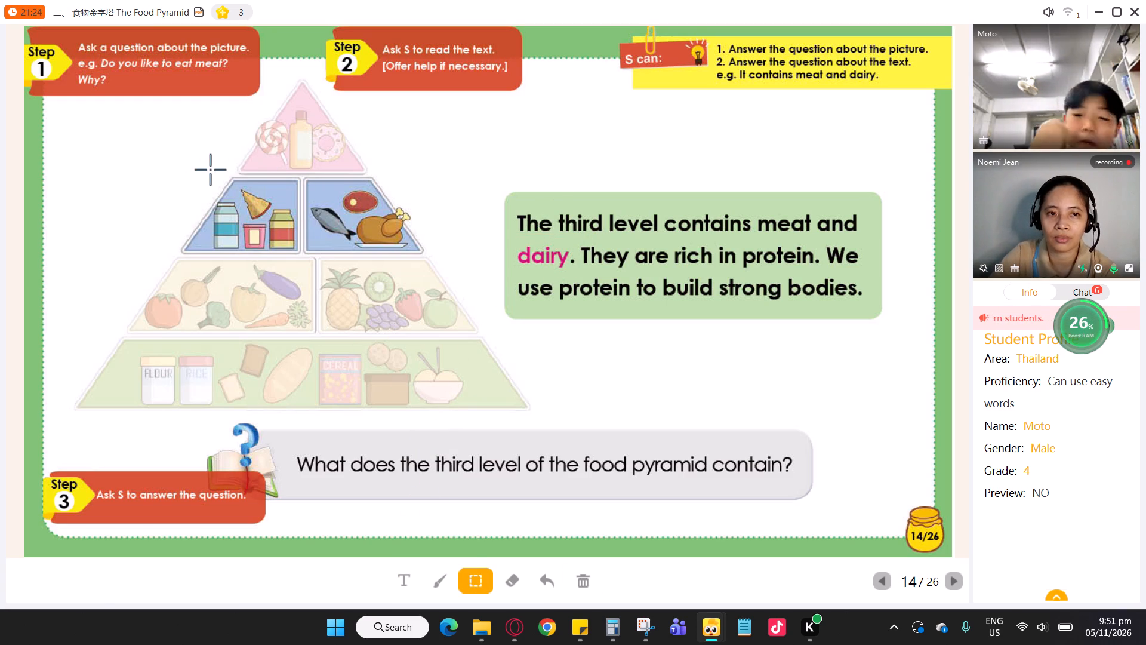
drag(186, 172, 430, 259)
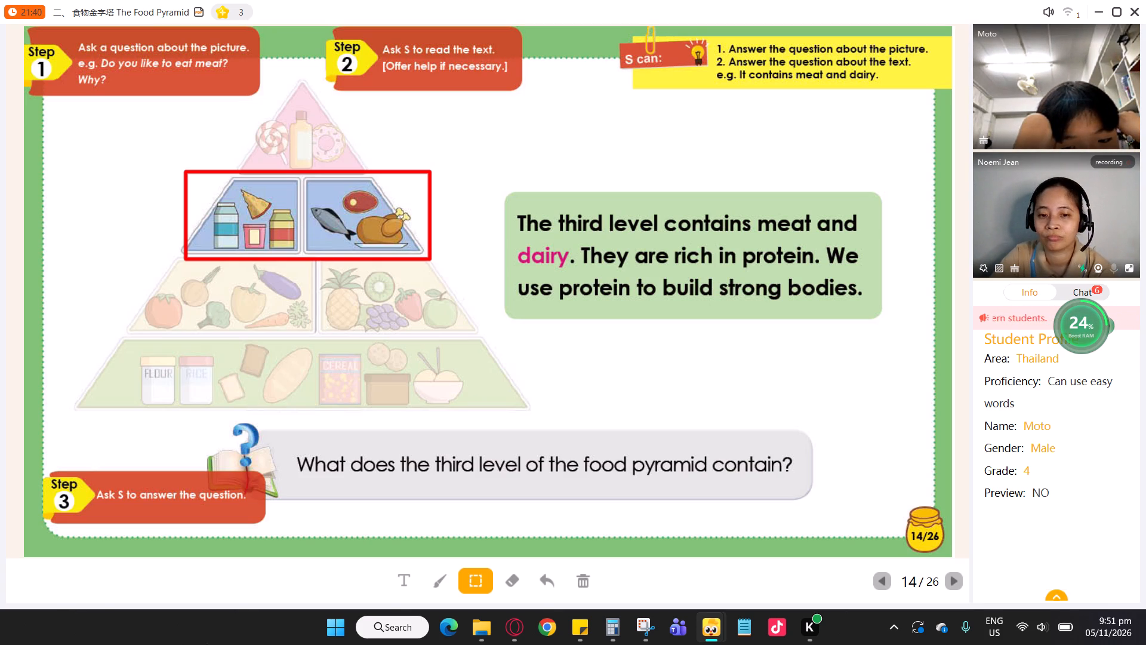
Tick the milk bottle and the cheese in the third level's dairy section with the brush.
click(433, 582)
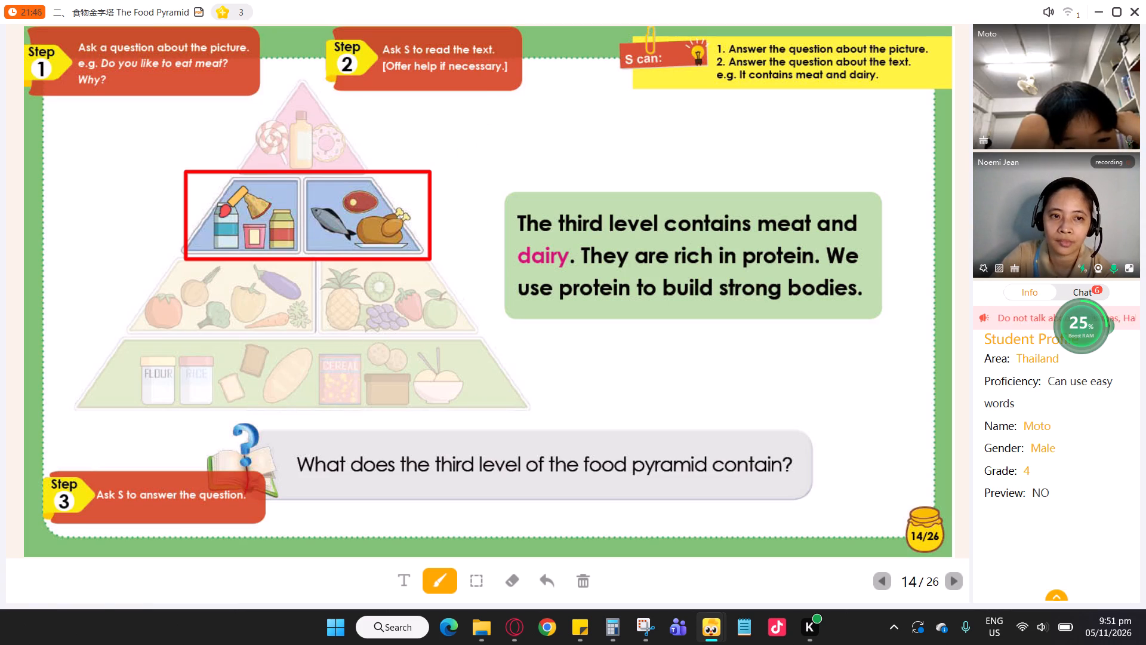
drag(205, 221, 227, 205)
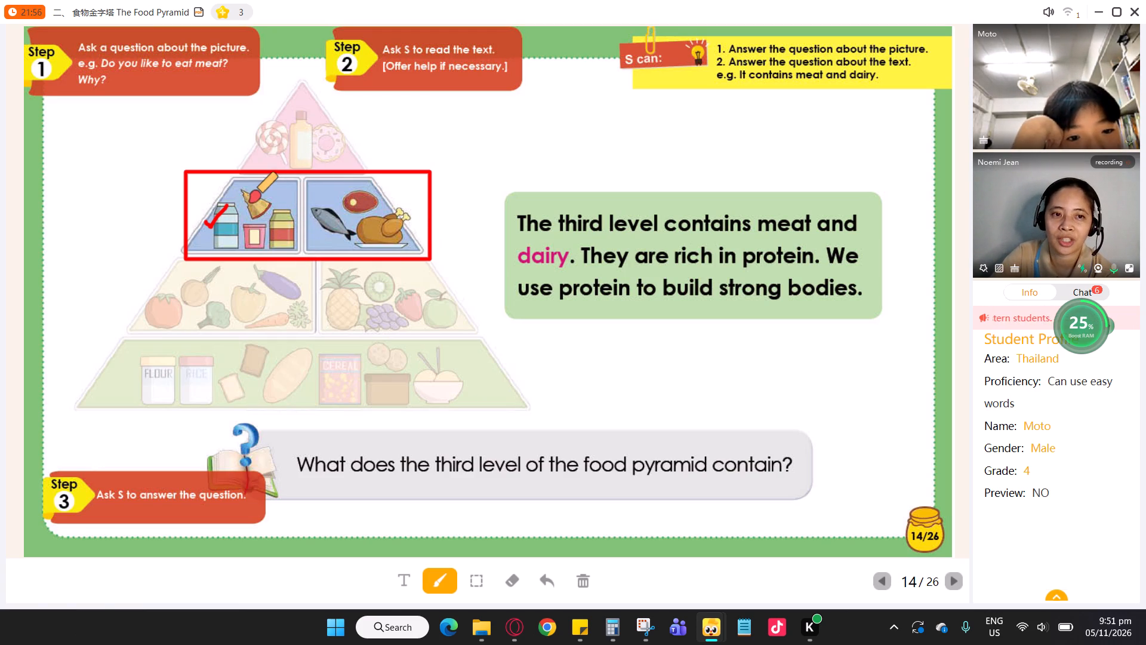
drag(244, 204, 288, 183)
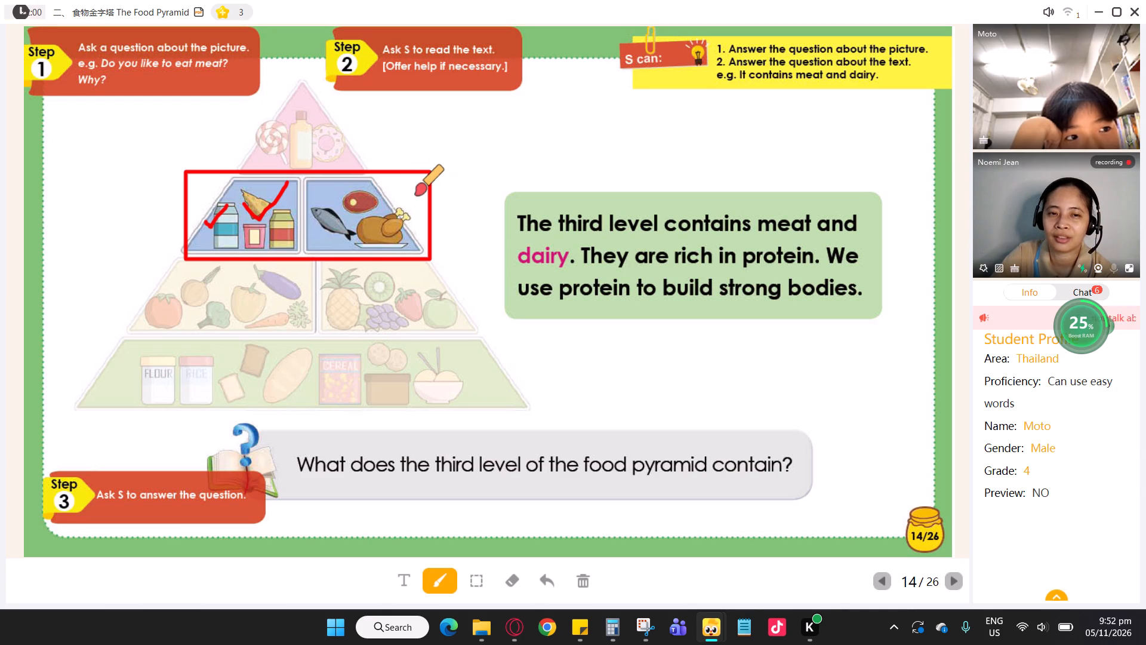
Mark off the third level's meat section with brush strokes along both its sides and tick the fish, the red meat and the chicken.
drag(395, 187, 414, 248)
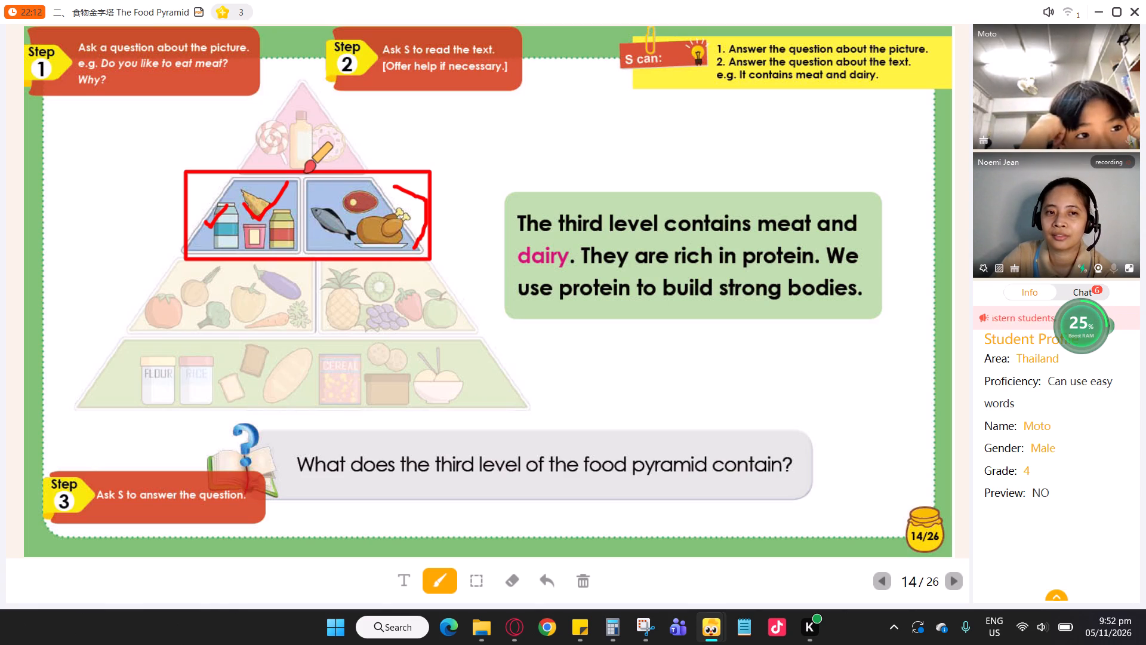
drag(301, 174, 307, 257)
drag(308, 229, 317, 232)
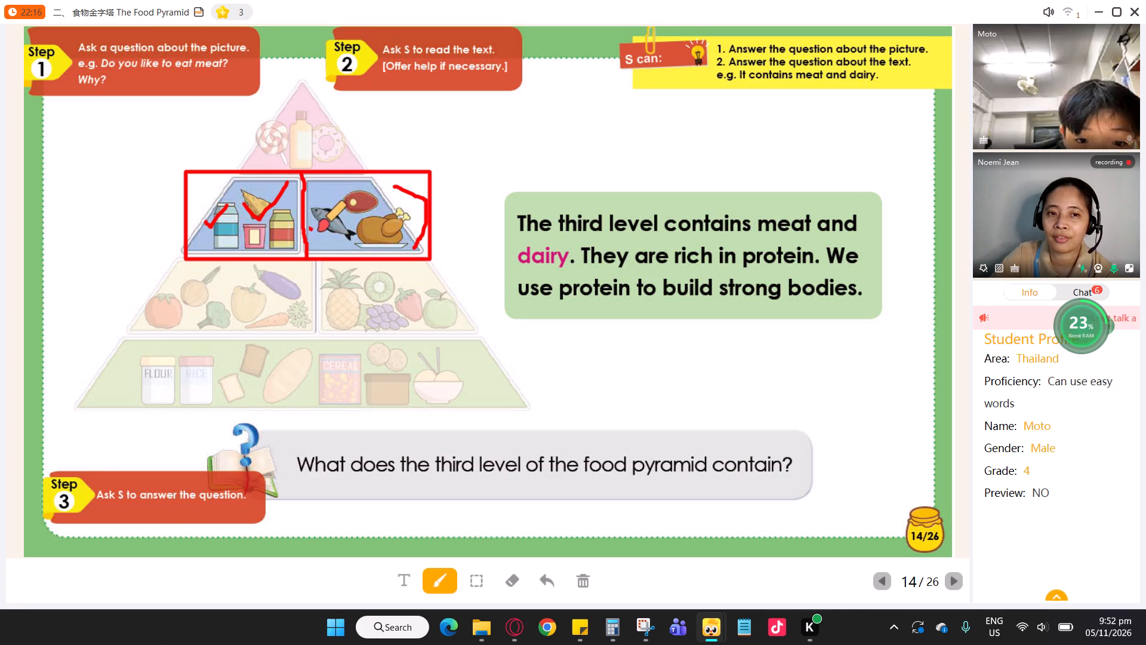
drag(317, 232, 347, 204)
drag(357, 195, 369, 202)
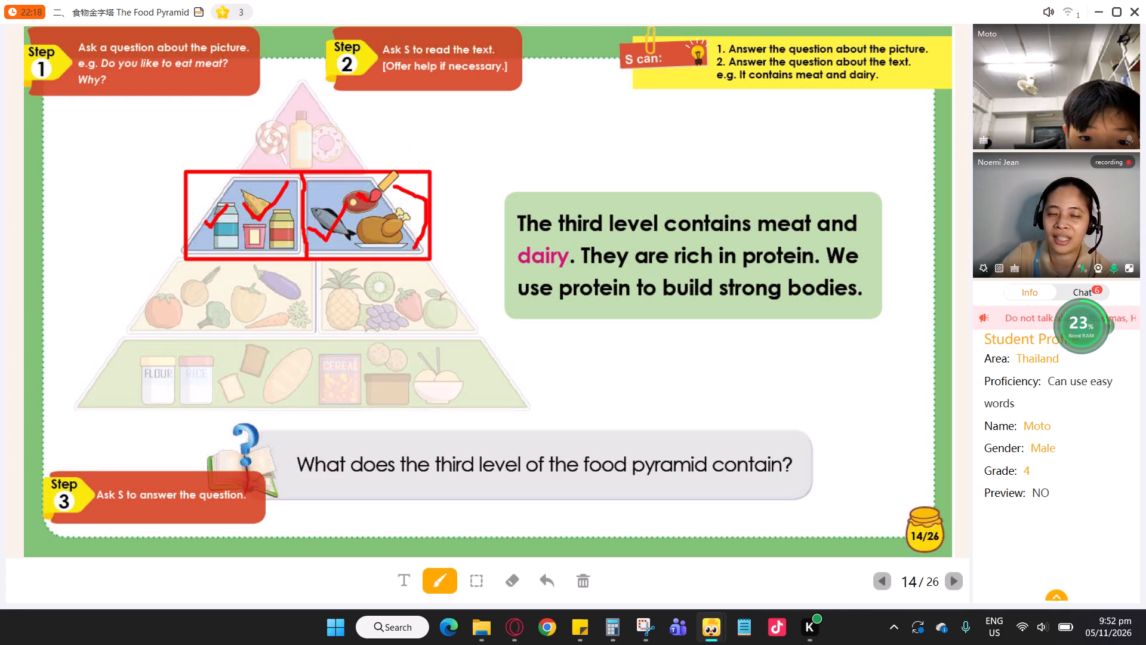
drag(369, 202, 406, 167)
drag(368, 219, 420, 189)
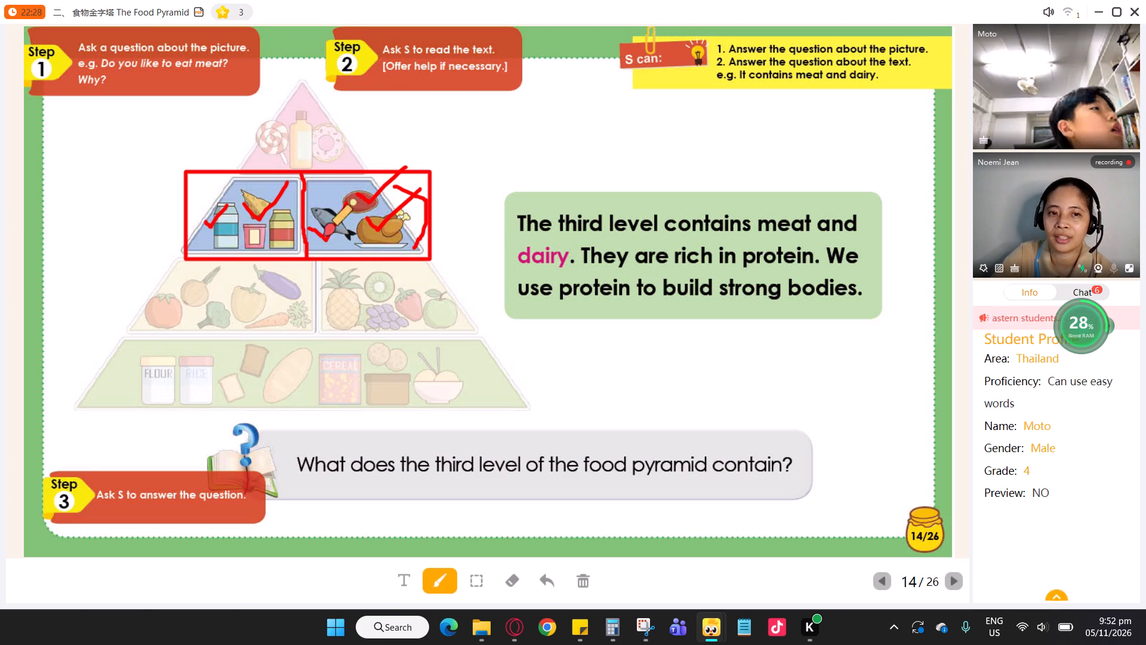
Clear the marks from page 14 and draw one tick on each of the dairy and meat sections of the third level.
click(575, 580)
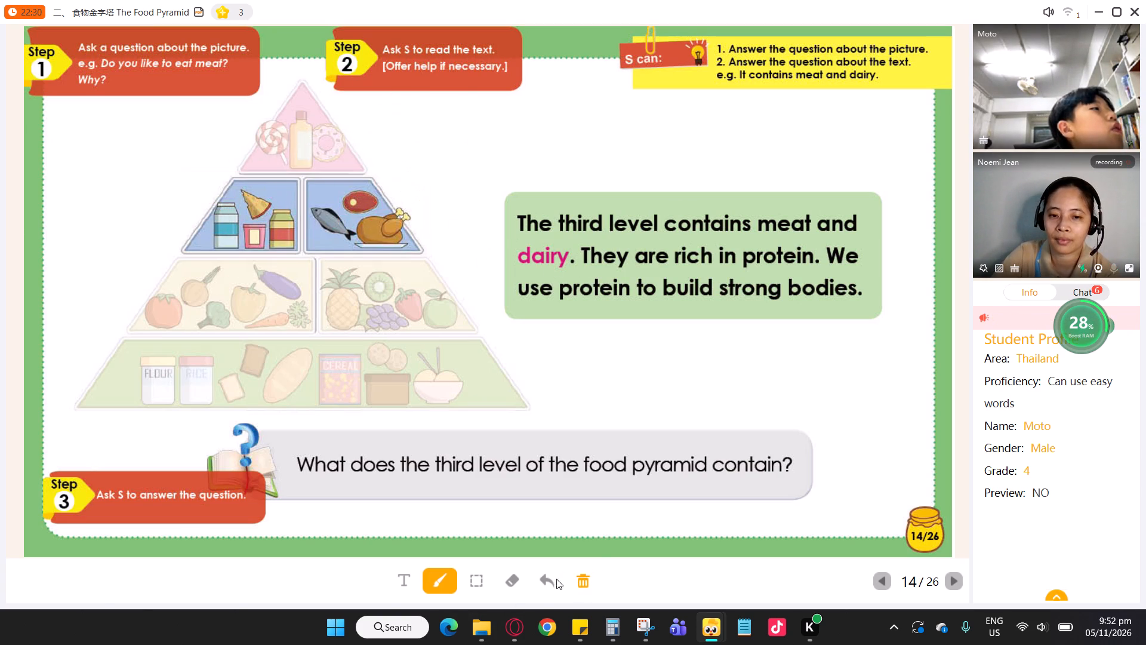
drag(188, 192, 221, 176)
drag(378, 200, 384, 205)
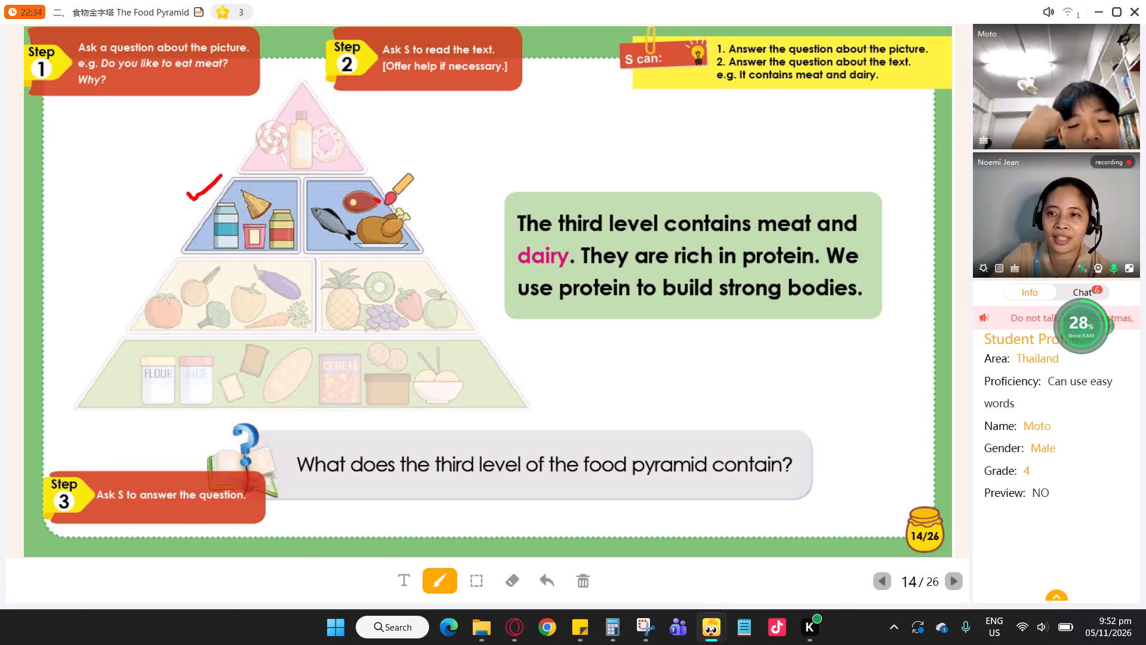
drag(384, 205, 426, 168)
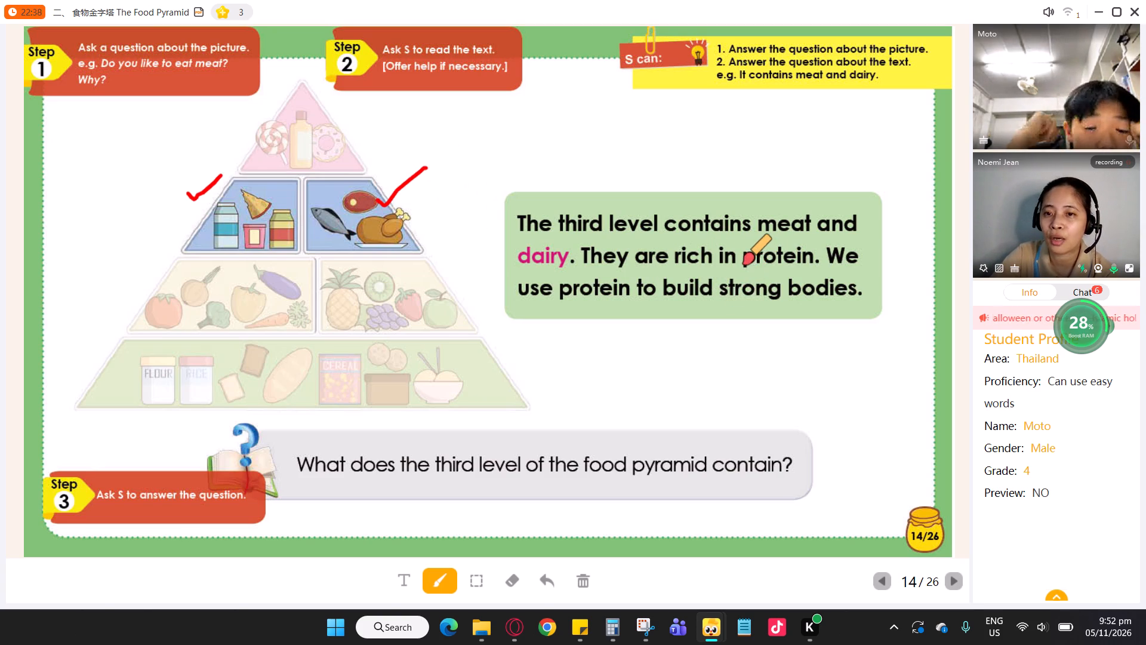
Underline the words "protein" and "strong" in the third-level text.
drag(743, 267, 810, 263)
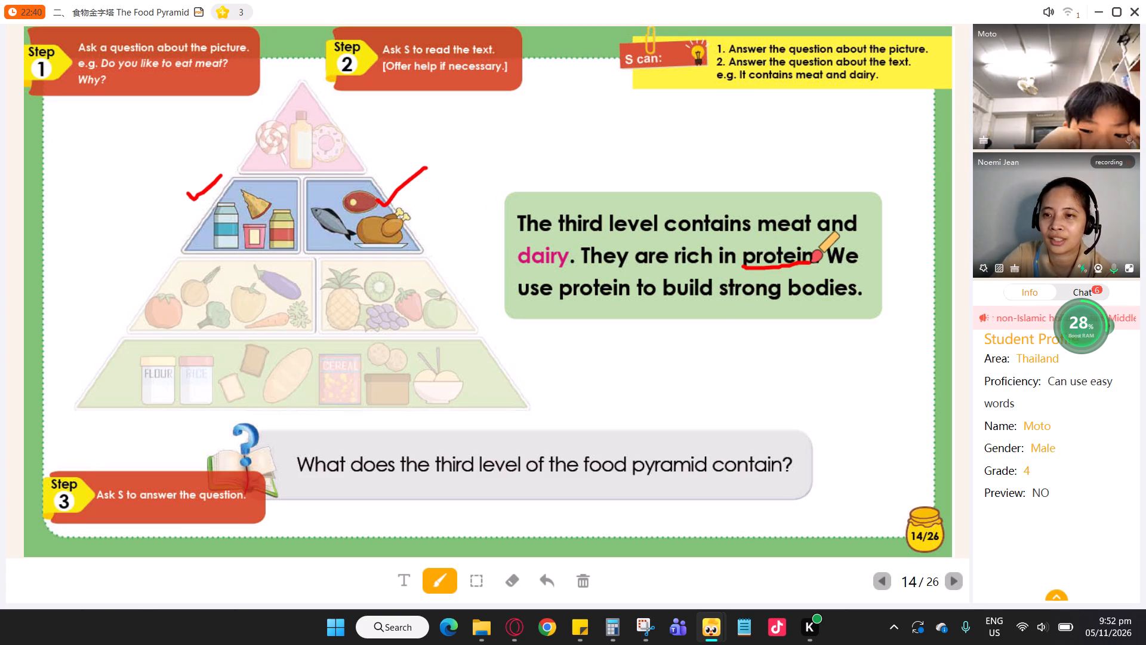
drag(720, 307, 778, 303)
Advance to page 15 and draw a tick beside the start of the fourth-level text.
click(951, 576)
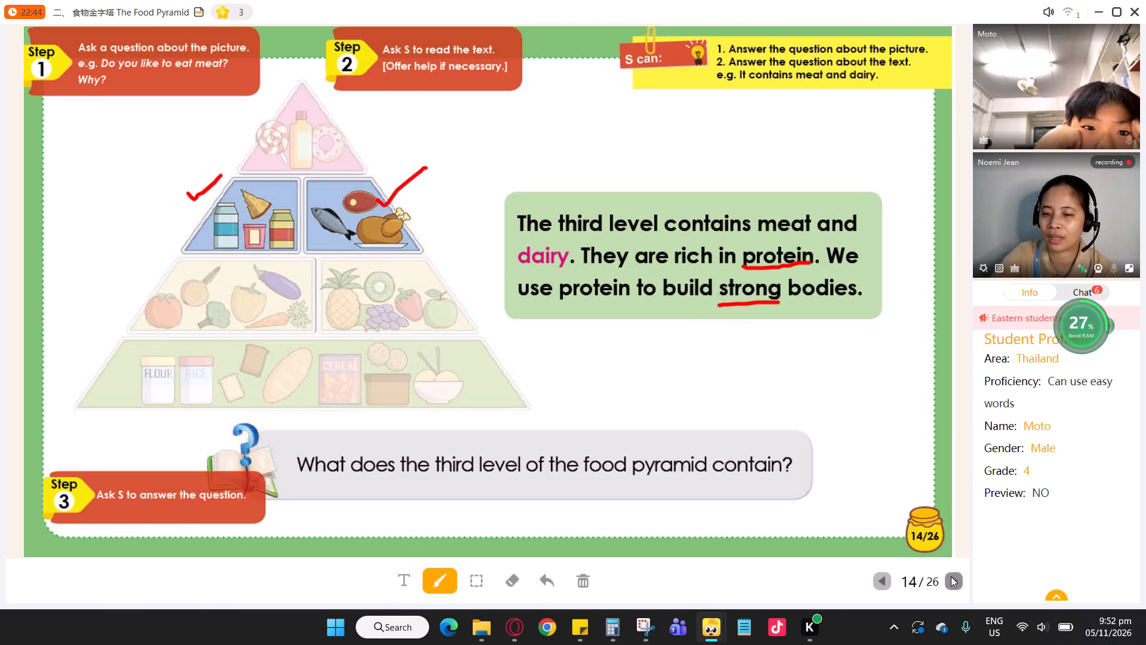
drag(464, 184, 541, 122)
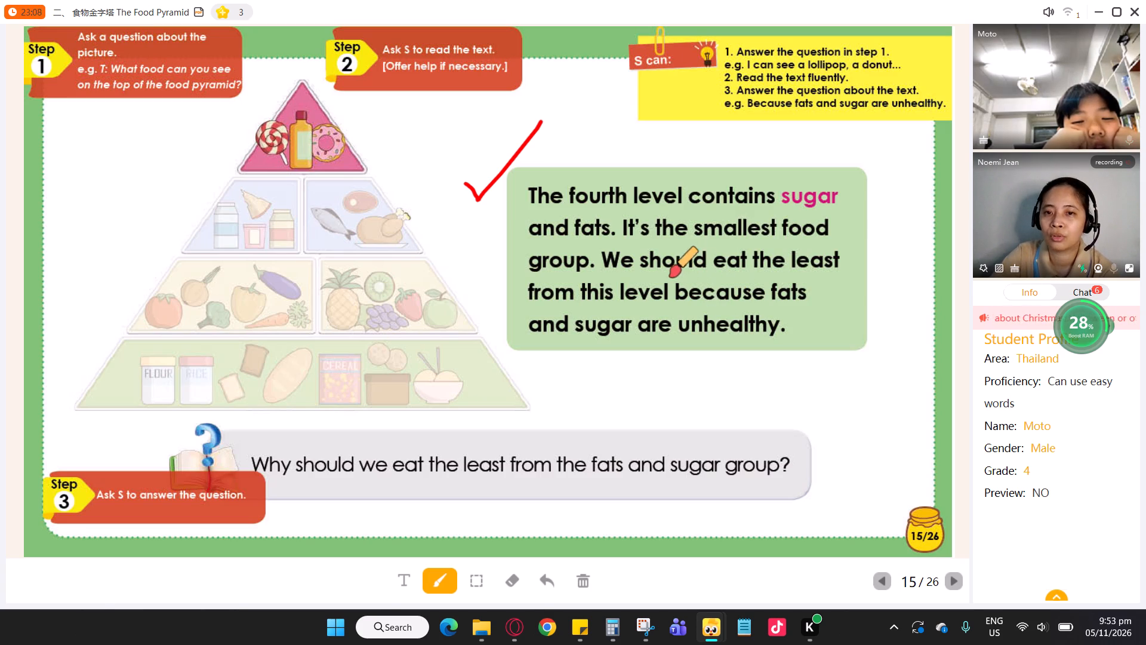
Underline "should" and "least" in the fourth-level text and draw a tick beside the question below it.
drag(640, 275, 694, 278)
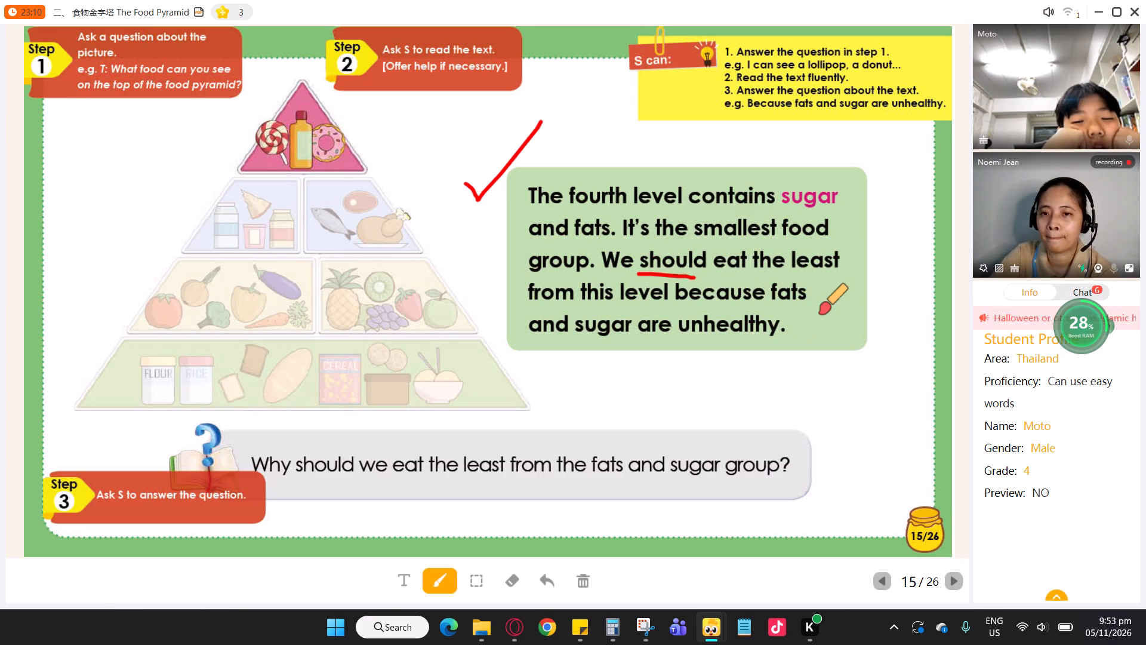
drag(788, 281, 840, 276)
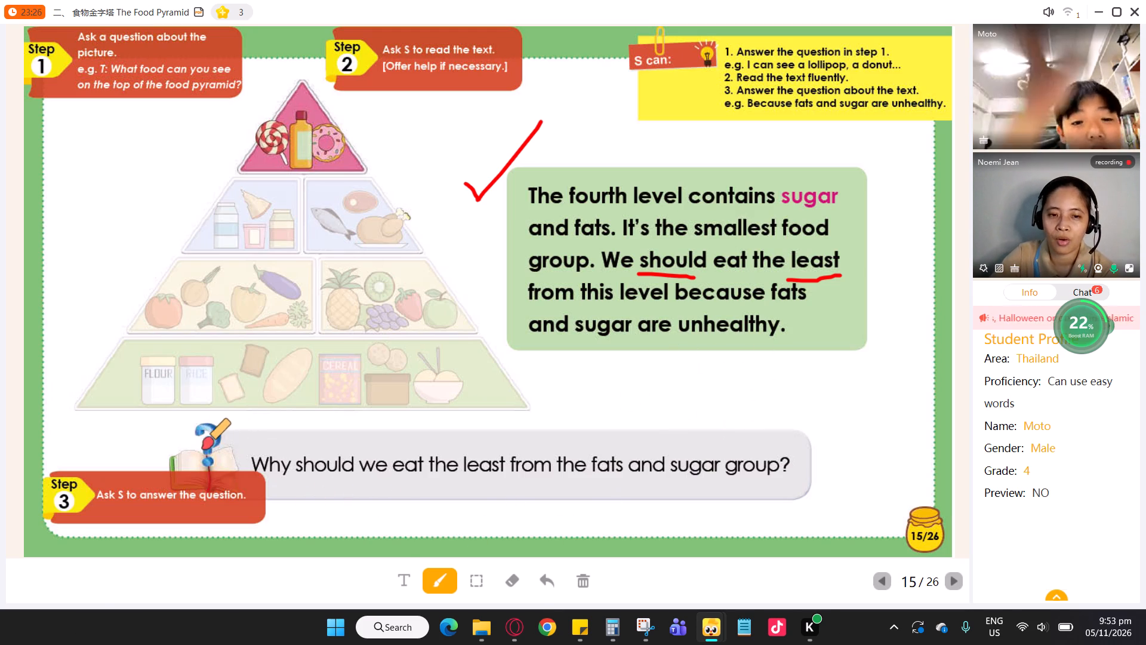
drag(189, 447, 261, 414)
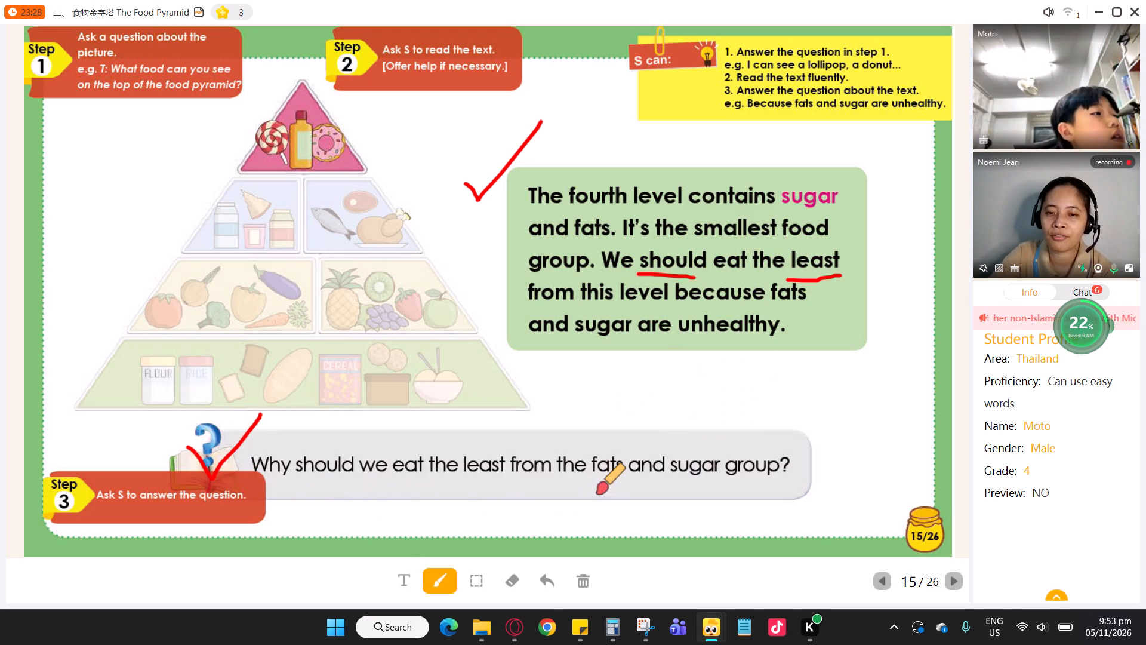
Clear the marks from page 15 and underline "because fats and sugar are unhealthy" in the fourth-level text.
click(585, 580)
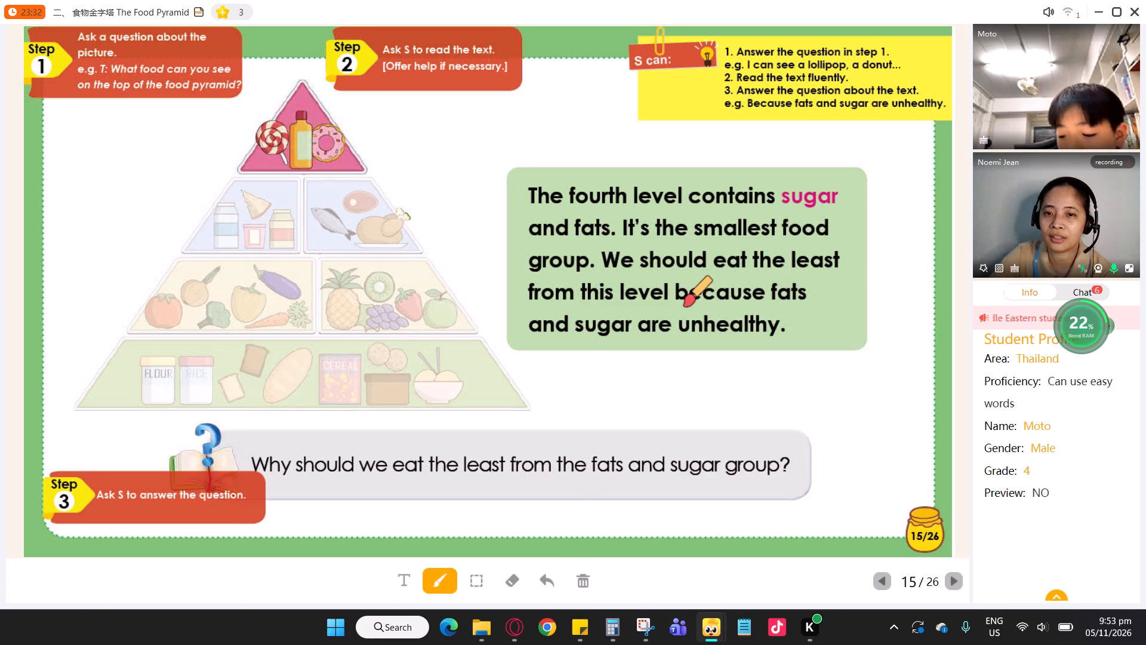
drag(667, 311, 810, 308)
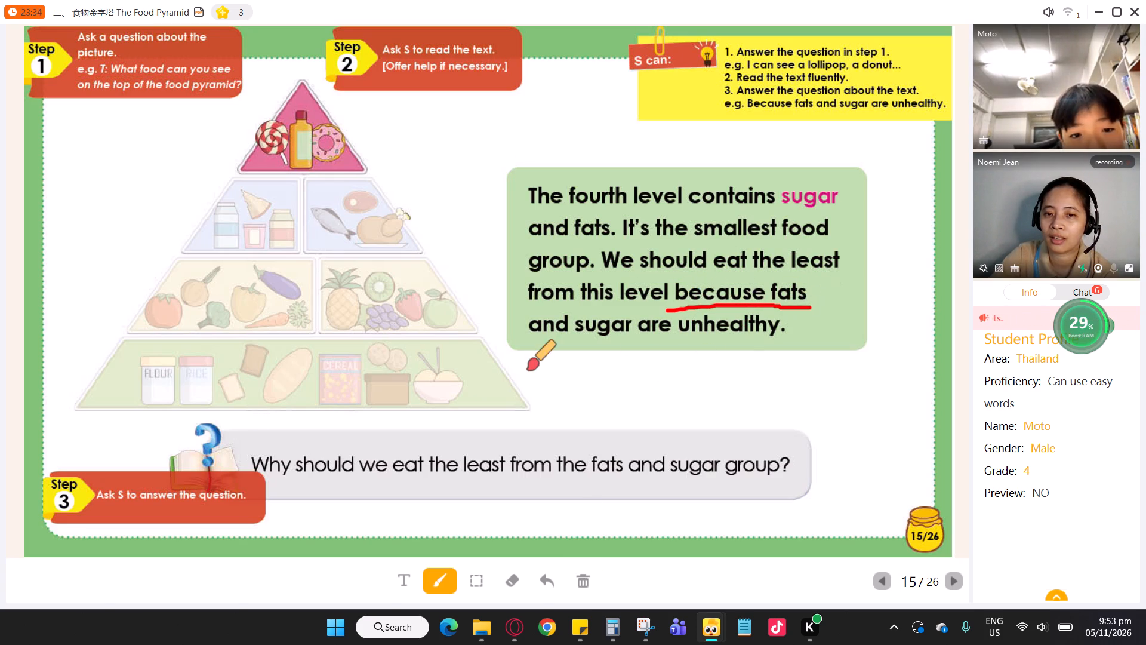
drag(516, 343, 776, 338)
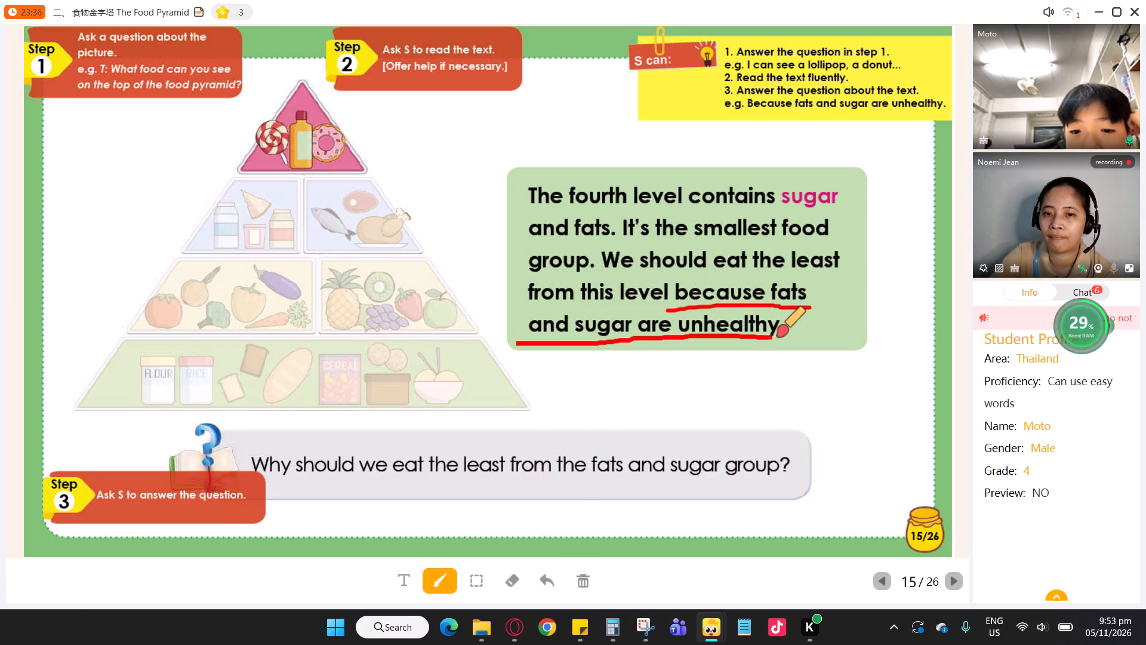
drag(776, 338, 790, 339)
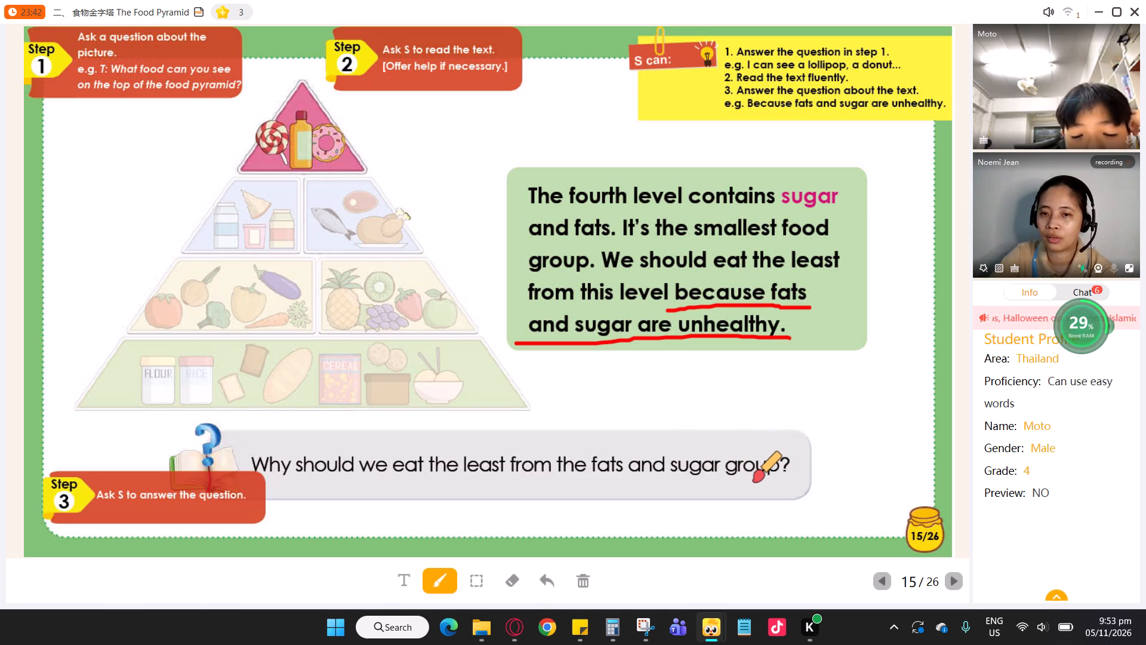
Advance to page 16 and draw rectangles around the pyramid's first level and around the reading text.
click(954, 579)
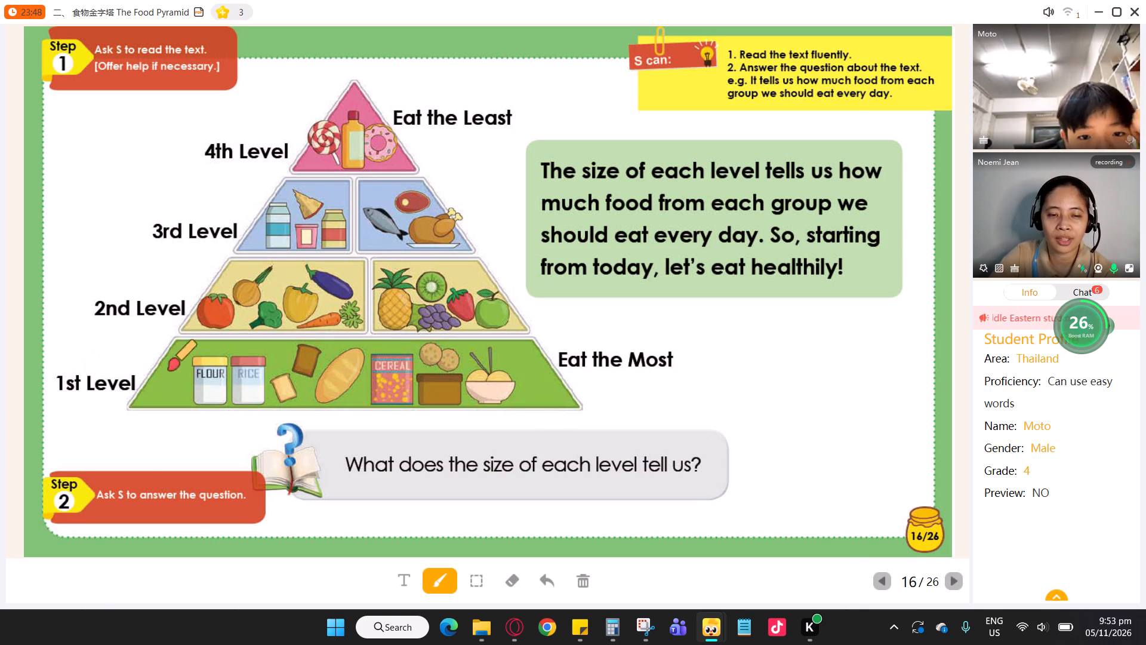
click(476, 575)
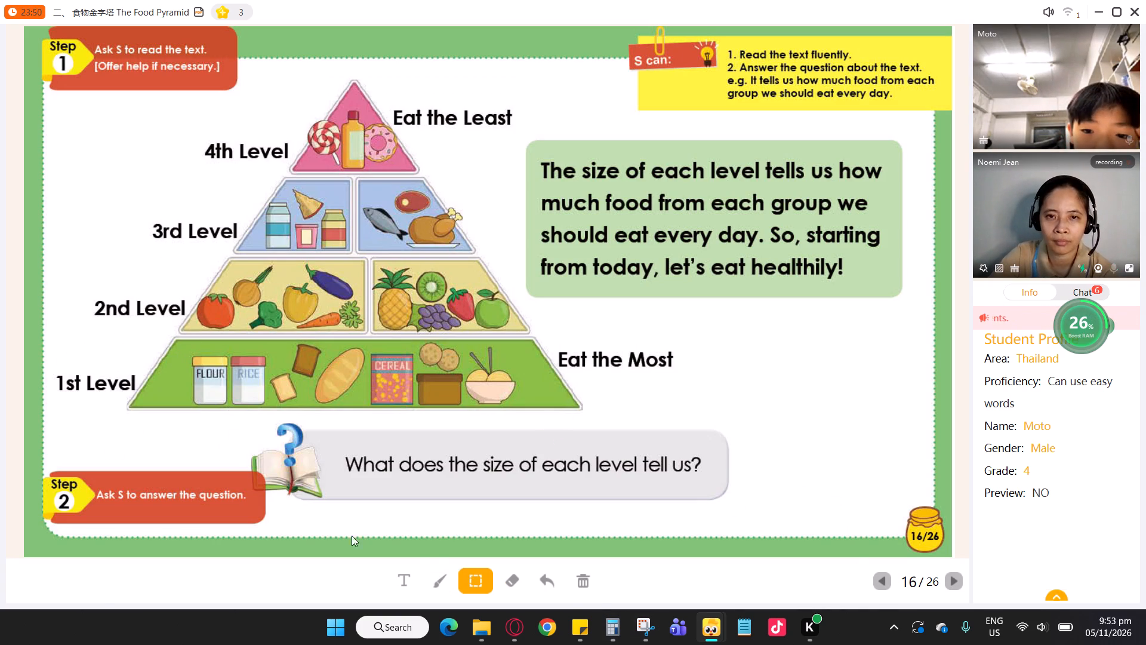
drag(95, 330, 414, 438)
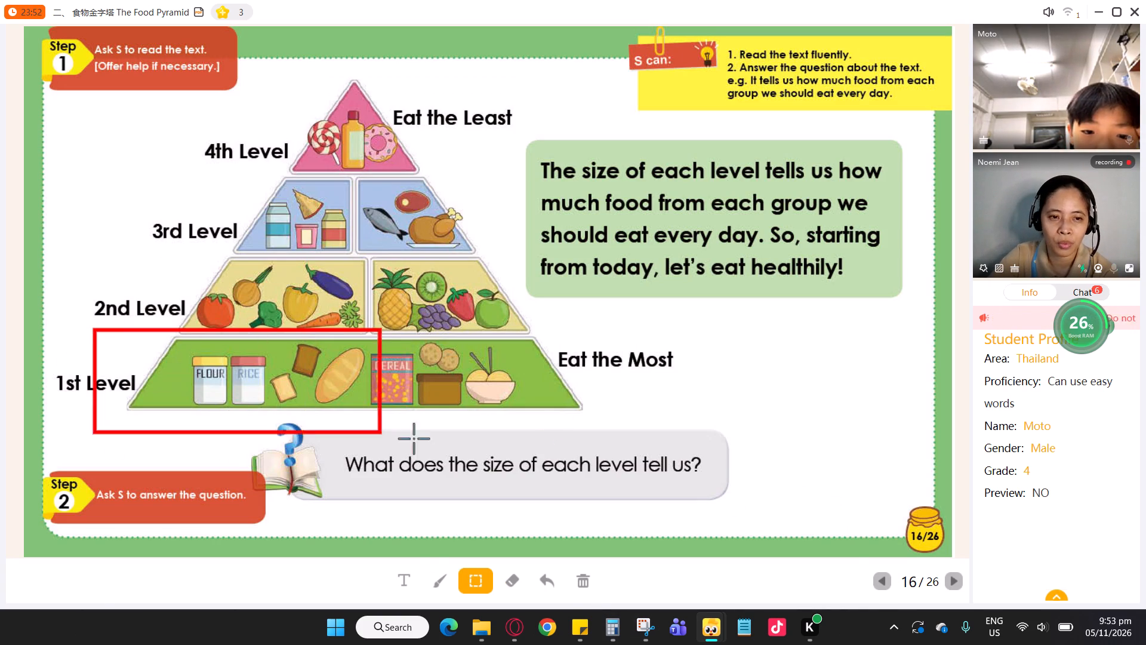
drag(414, 438, 691, 438)
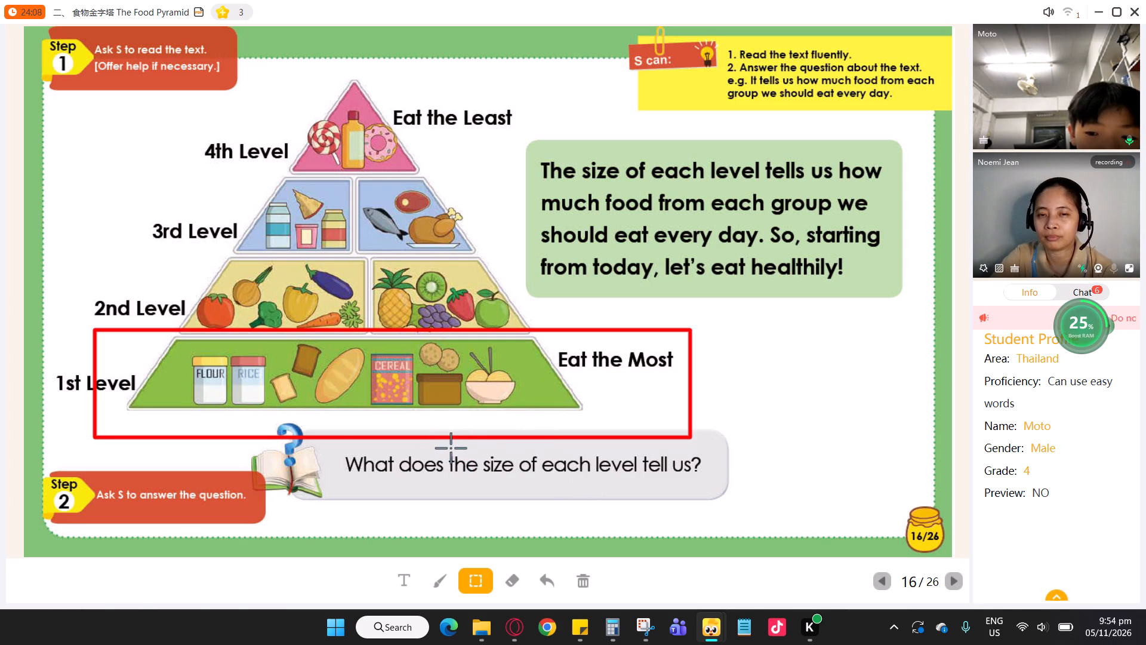
drag(527, 138, 531, 140)
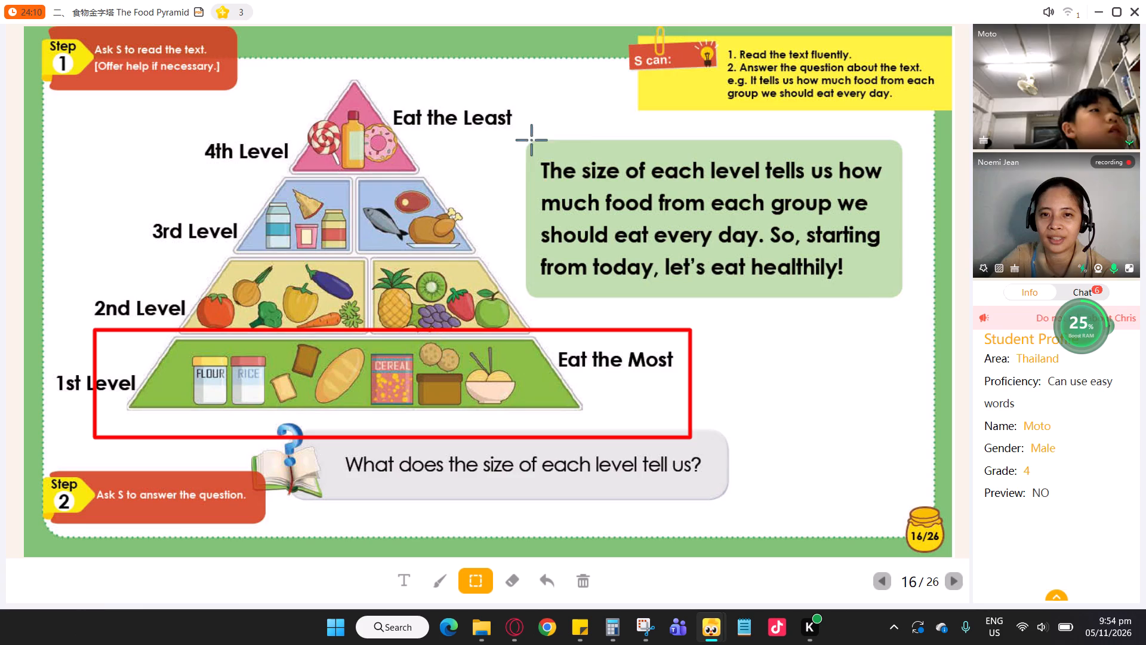
drag(531, 140, 902, 293)
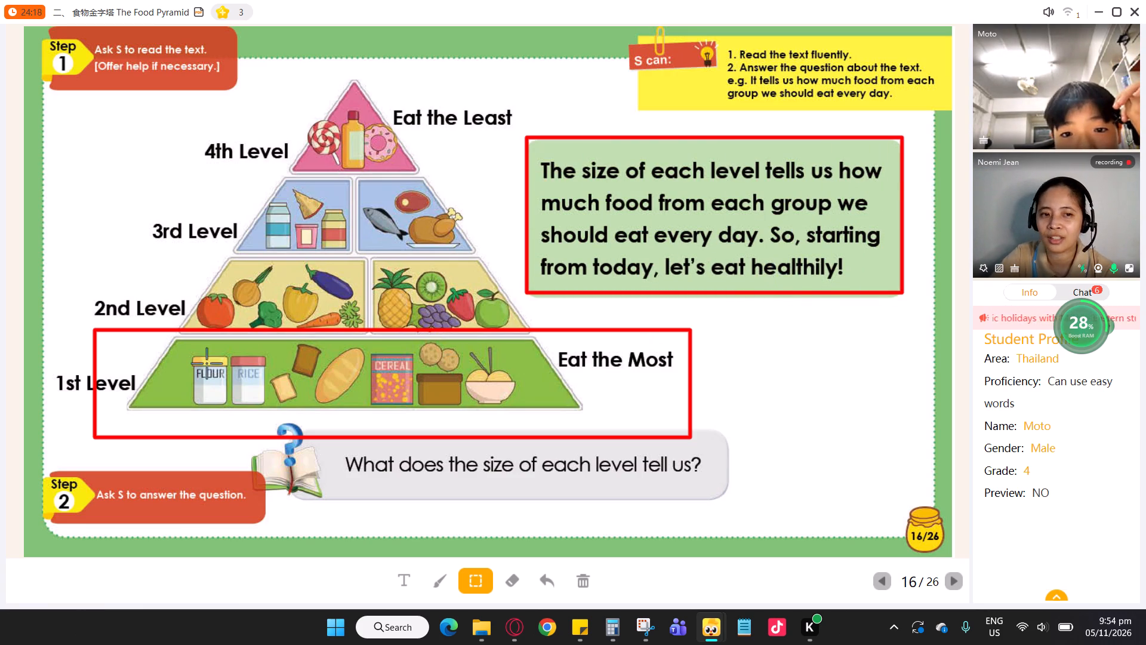
Draw a second rectangle around the first level and a smaller one around its "Eat the Most" label.
drag(92, 328, 200, 346)
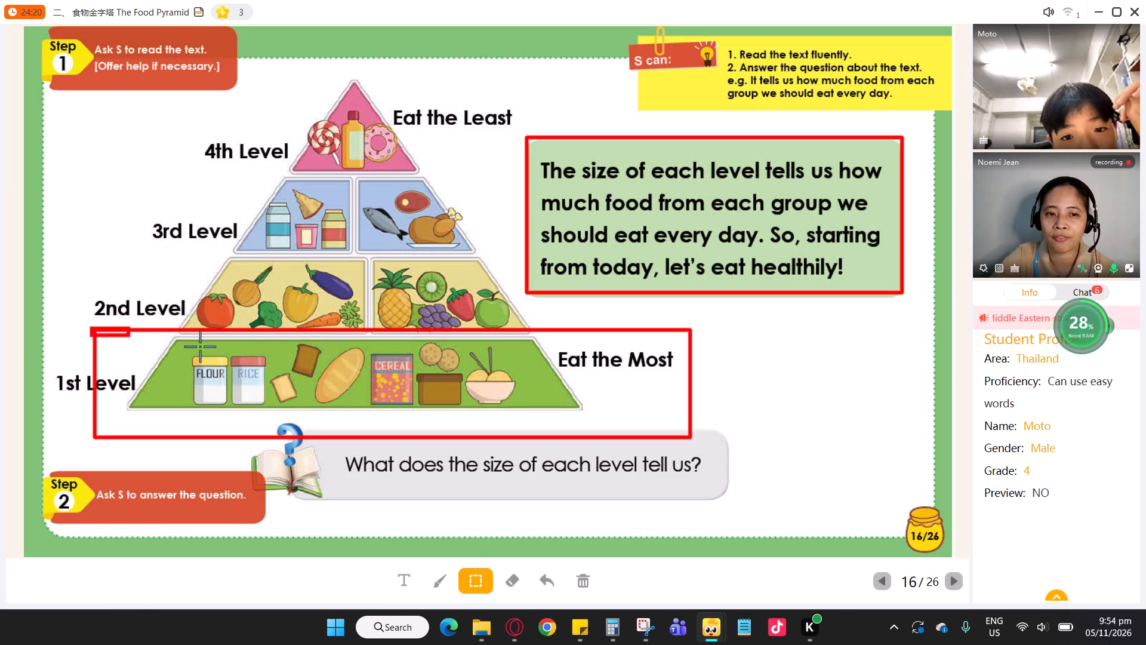
drag(200, 346, 688, 426)
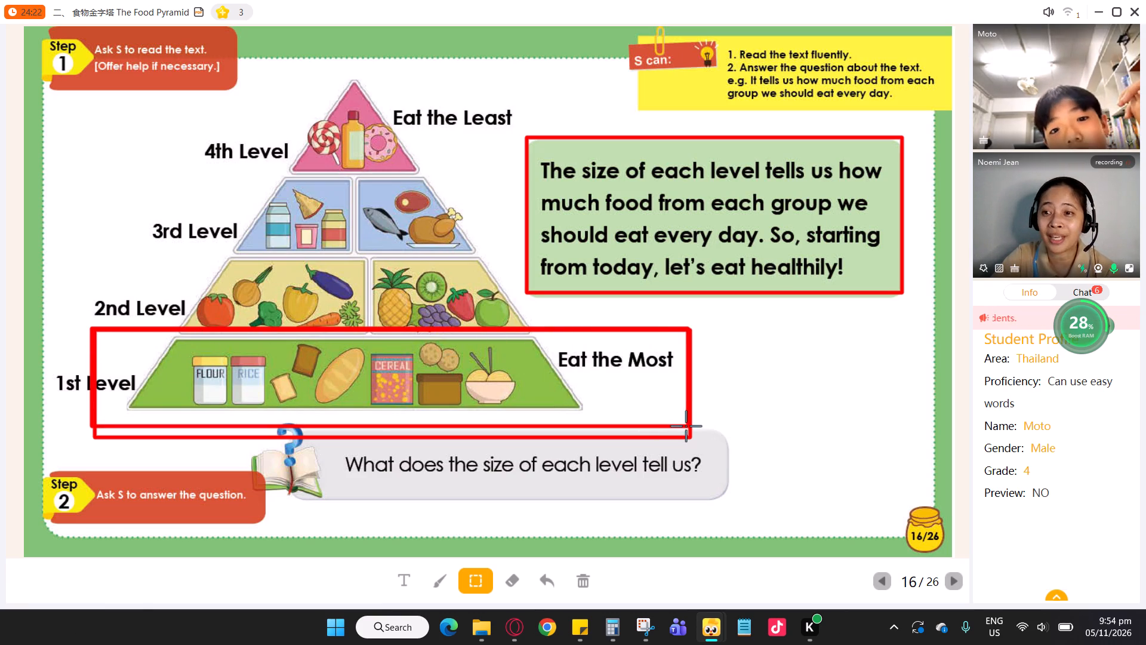
drag(546, 337, 667, 382)
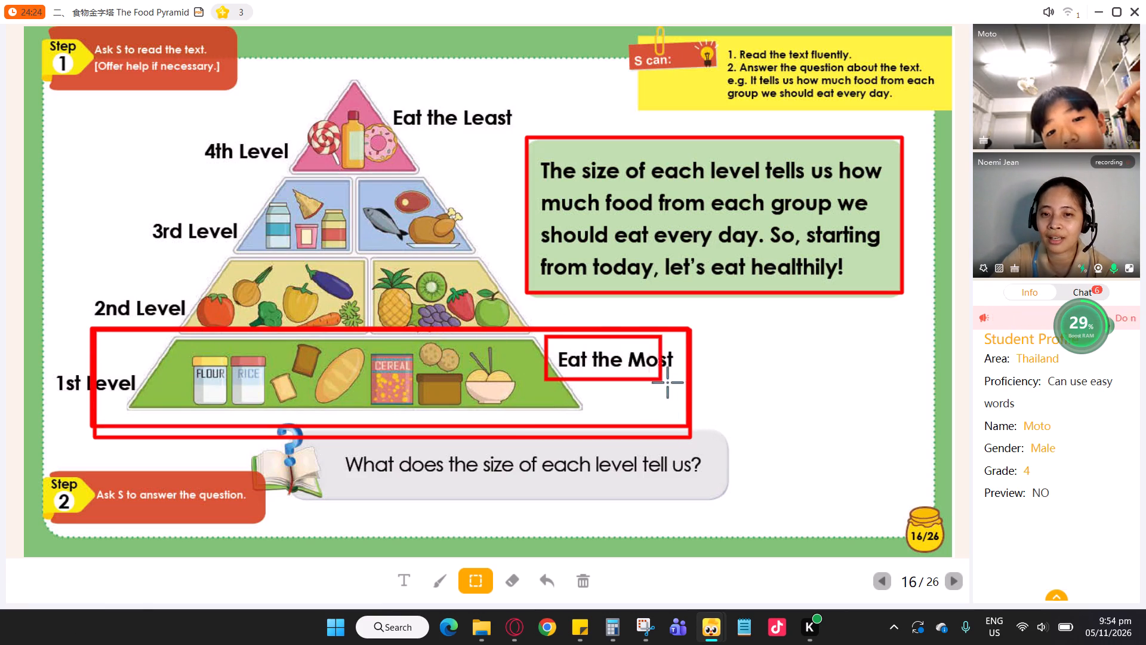
drag(667, 382, 681, 384)
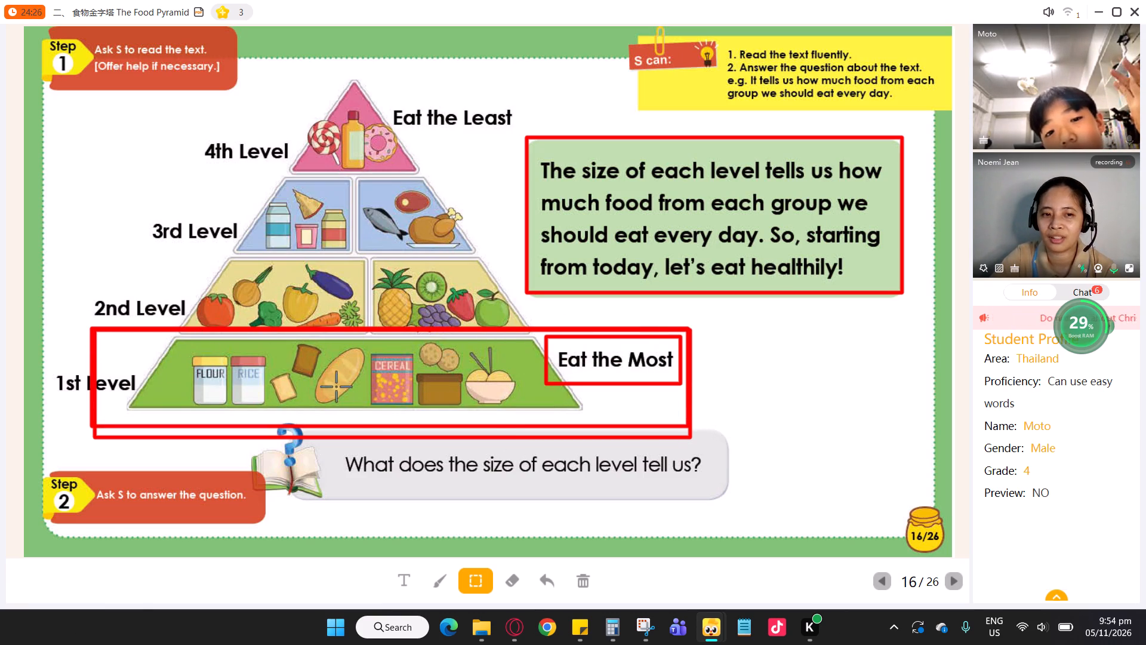
Brush ticks on the first level's rice, toast and cereal, and draw two short lines under the "FLOUR" label.
click(438, 579)
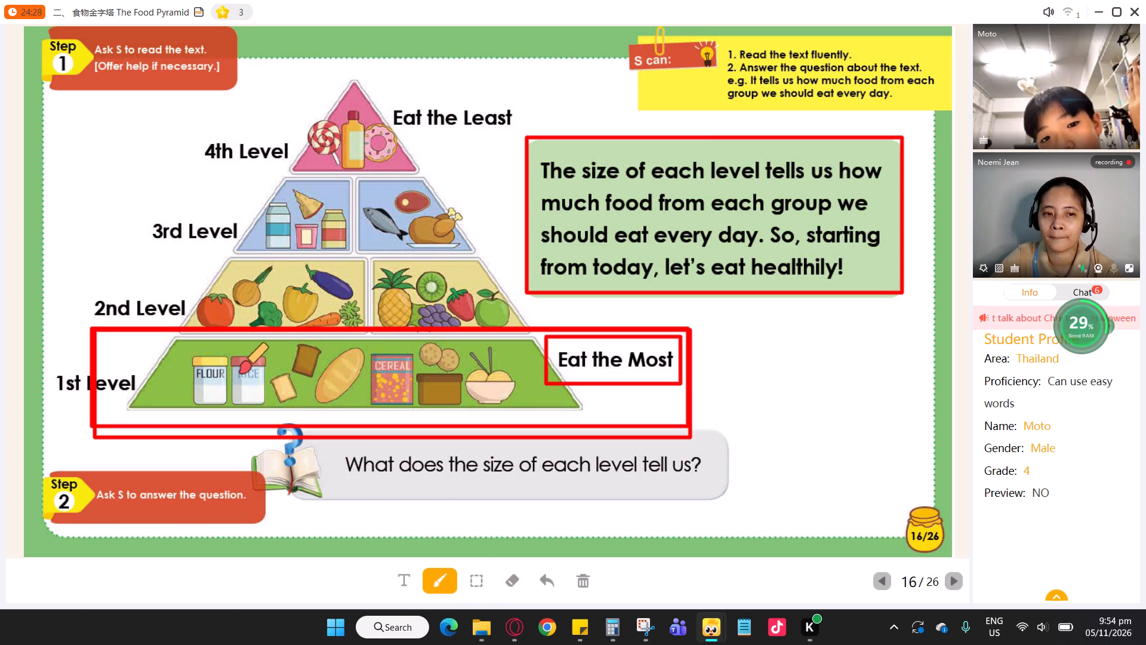
drag(239, 374, 283, 346)
drag(297, 355, 317, 340)
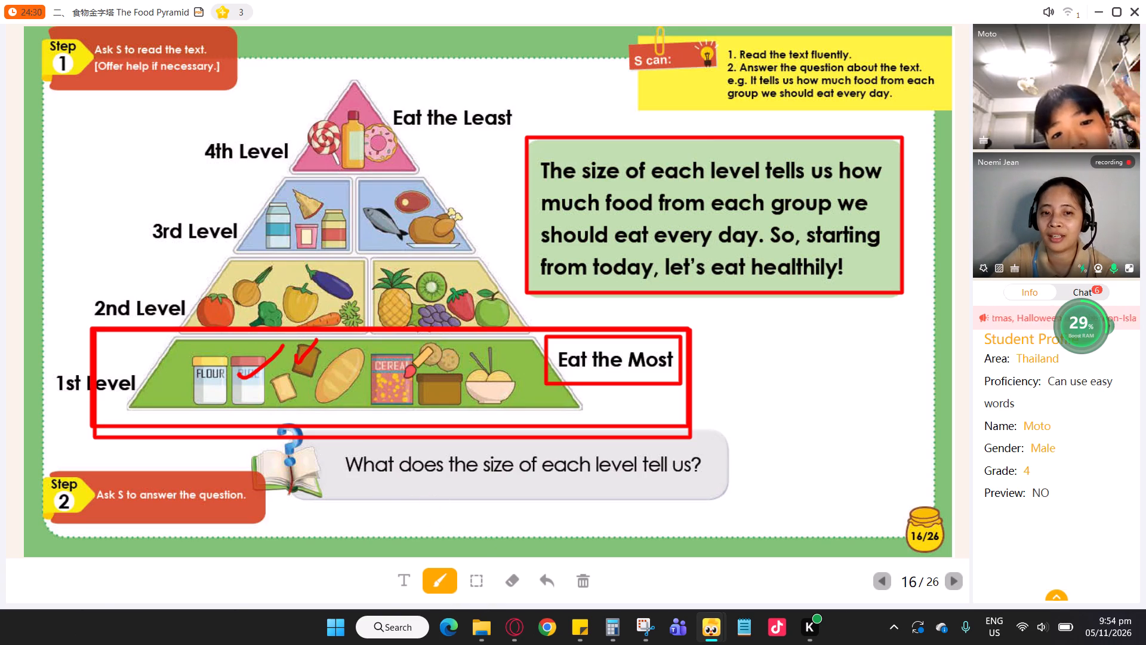
drag(378, 370, 409, 357)
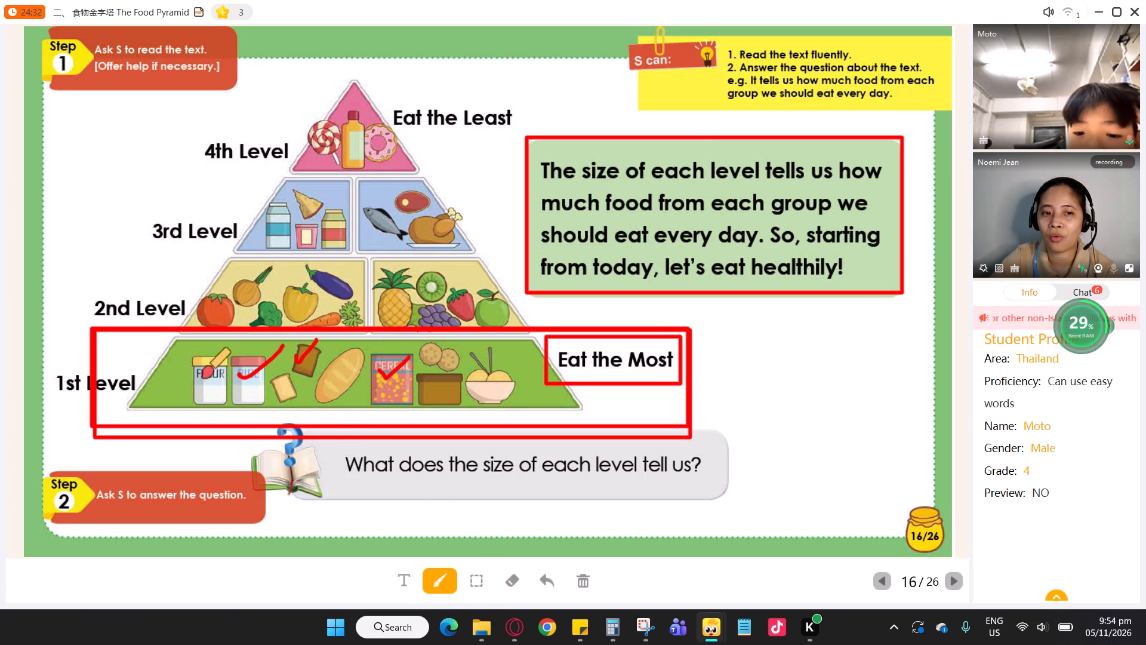
drag(196, 384, 219, 385)
drag(197, 394, 218, 396)
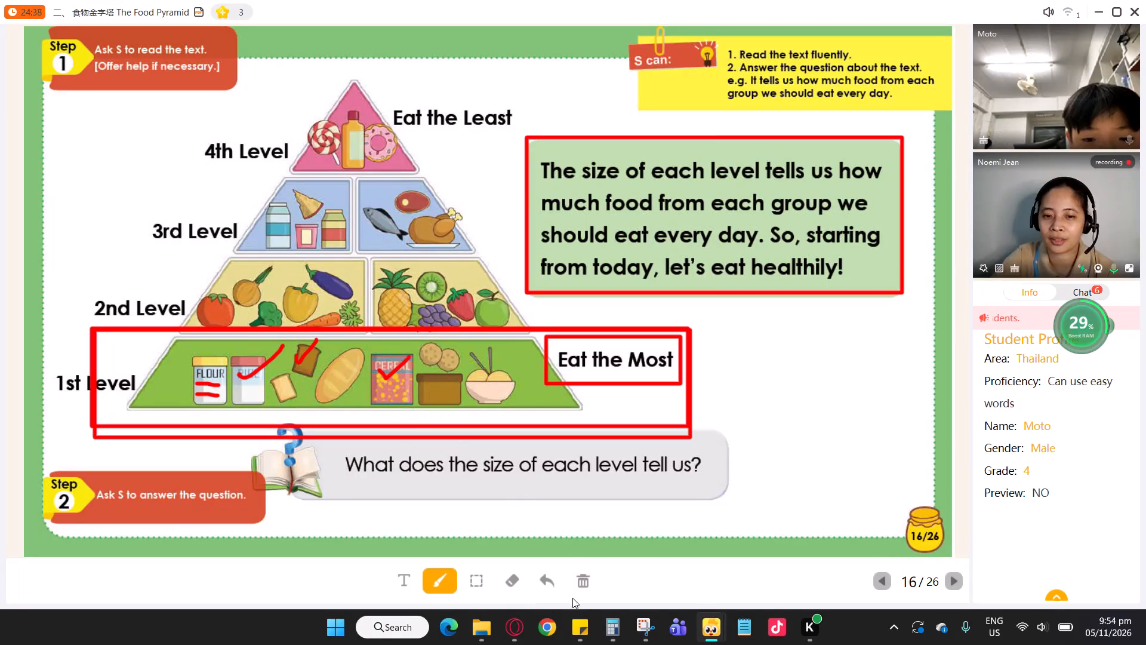
Clear the marks from page 16, draw a rectangle around the second level and tick its fruit and vegetable sections.
click(584, 580)
click(477, 578)
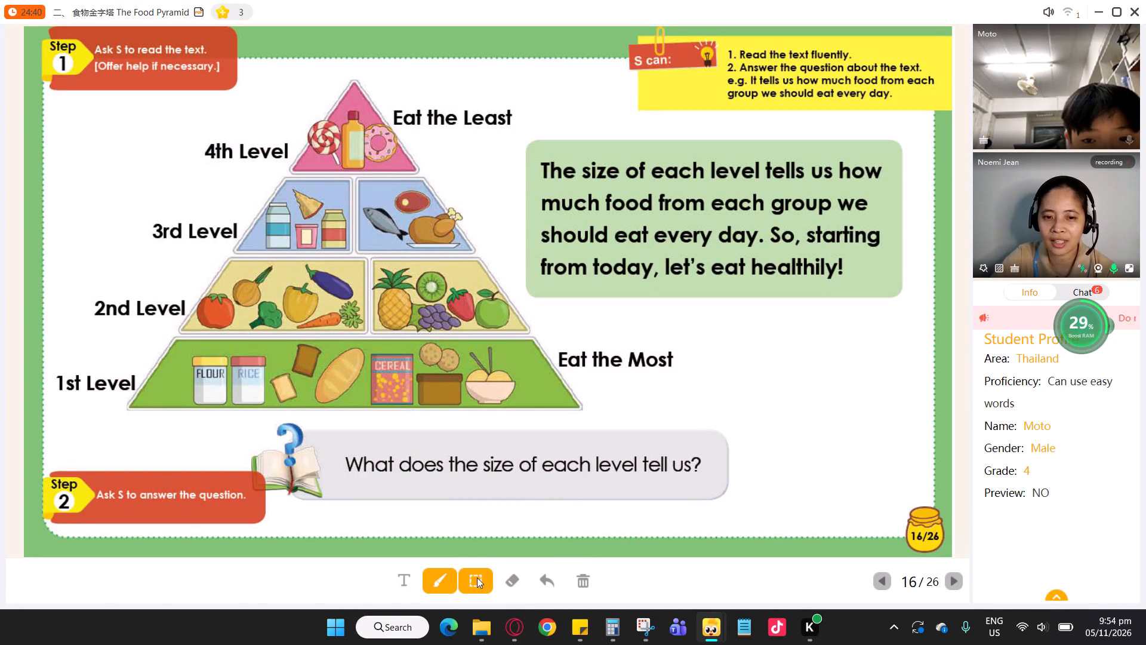
drag(177, 246, 518, 351)
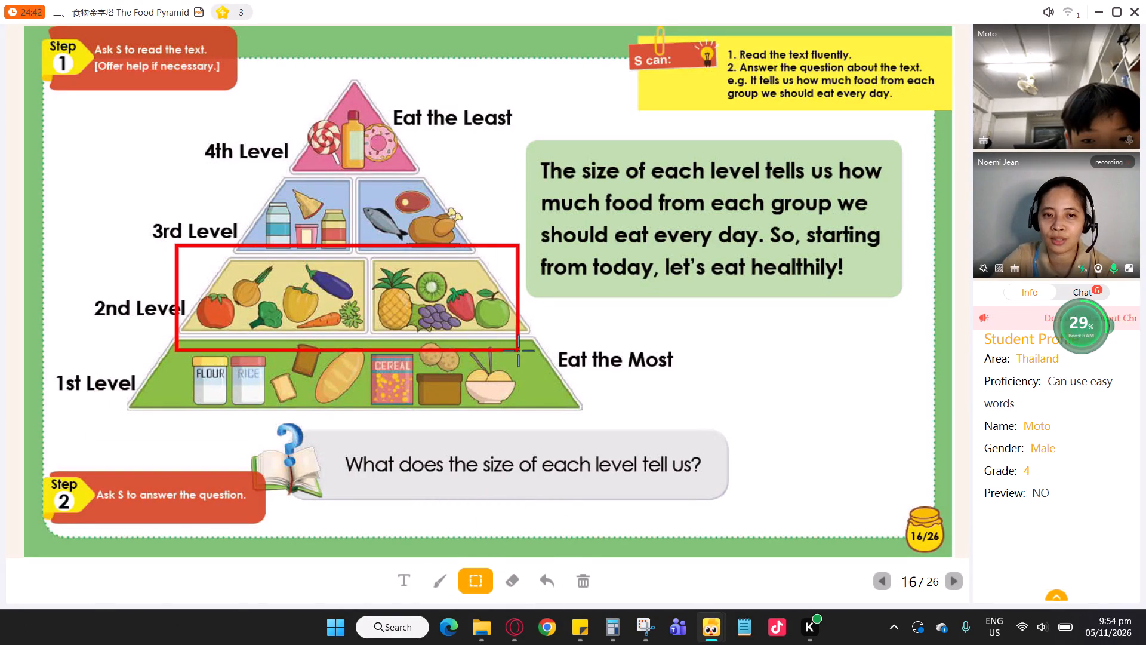
drag(518, 351, 542, 336)
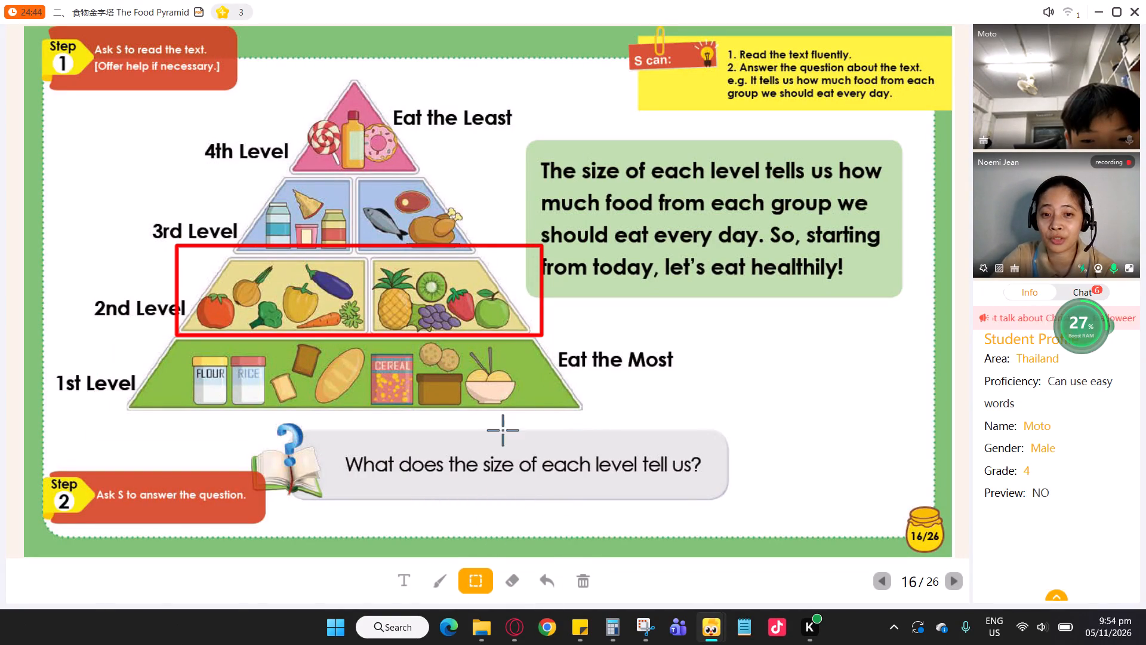
click(439, 578)
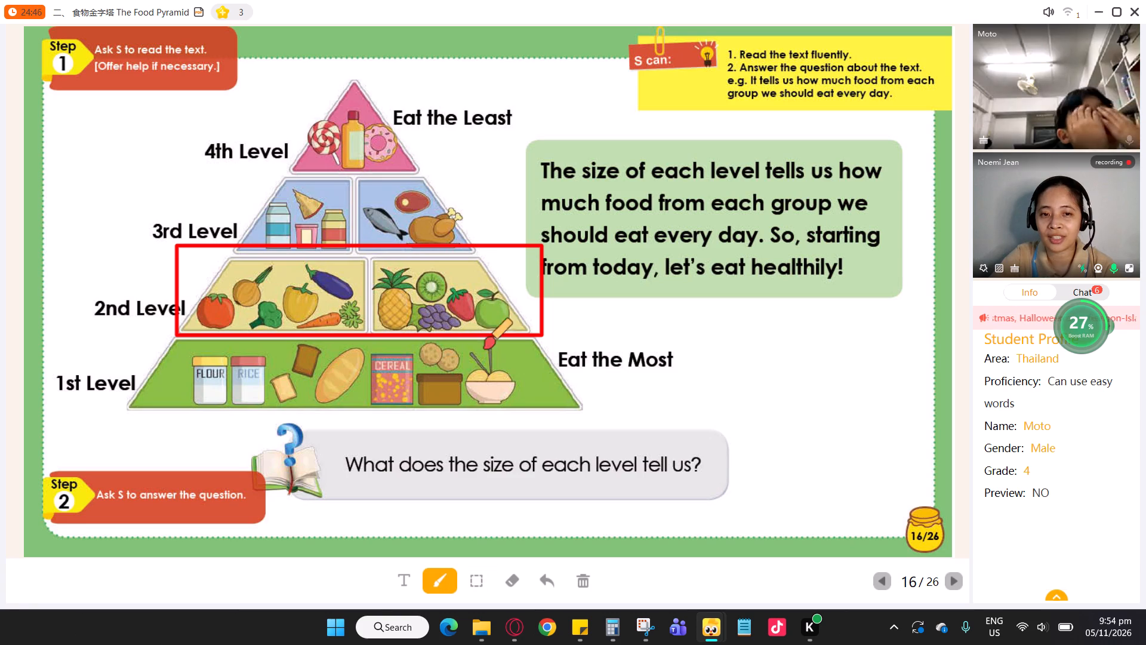
drag(405, 284, 469, 260)
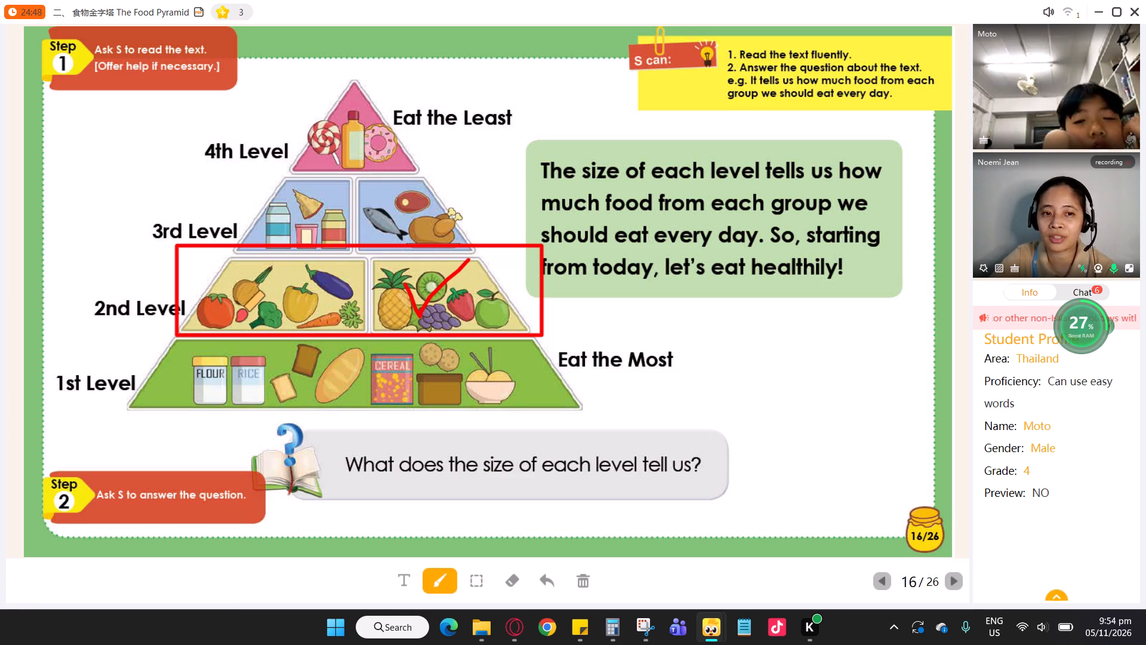
drag(241, 283, 297, 245)
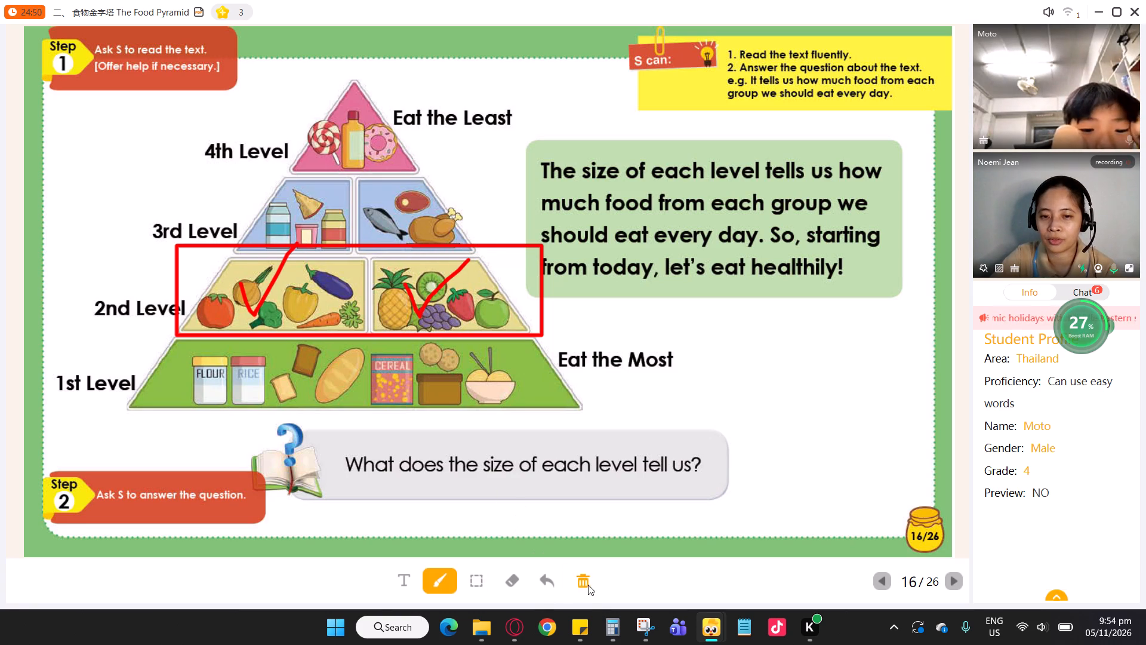
Clear the second-level marks, draw a rectangle around the third level and tick its dairy and meat sections.
click(588, 585)
click(473, 576)
drag(212, 163, 492, 260)
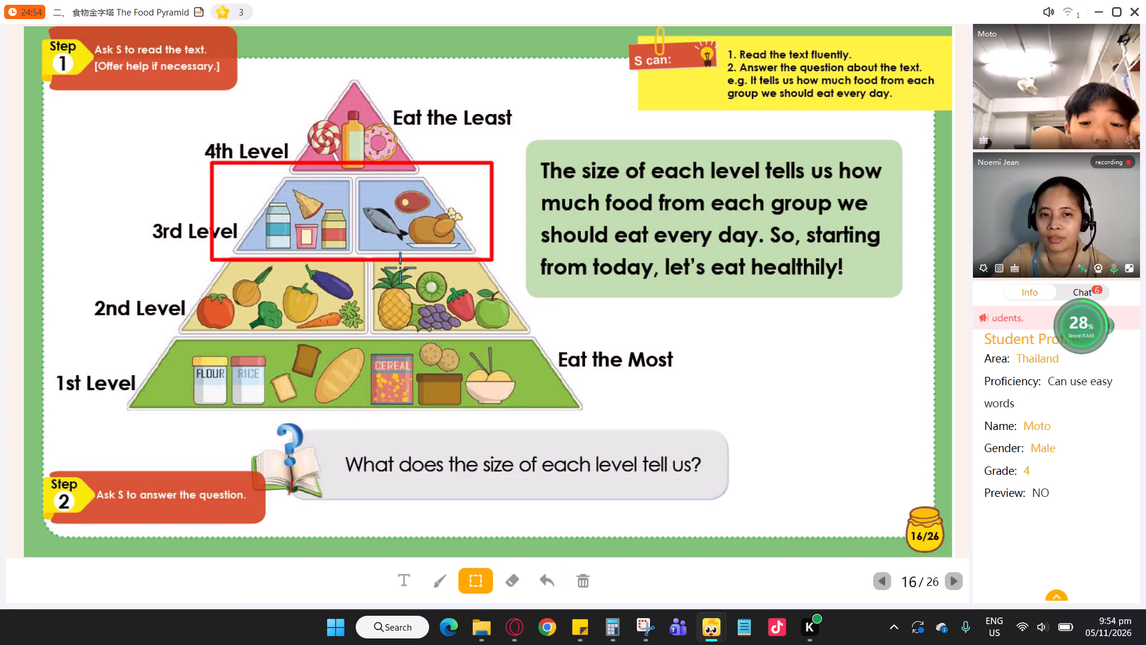
click(440, 573)
drag(239, 199, 242, 204)
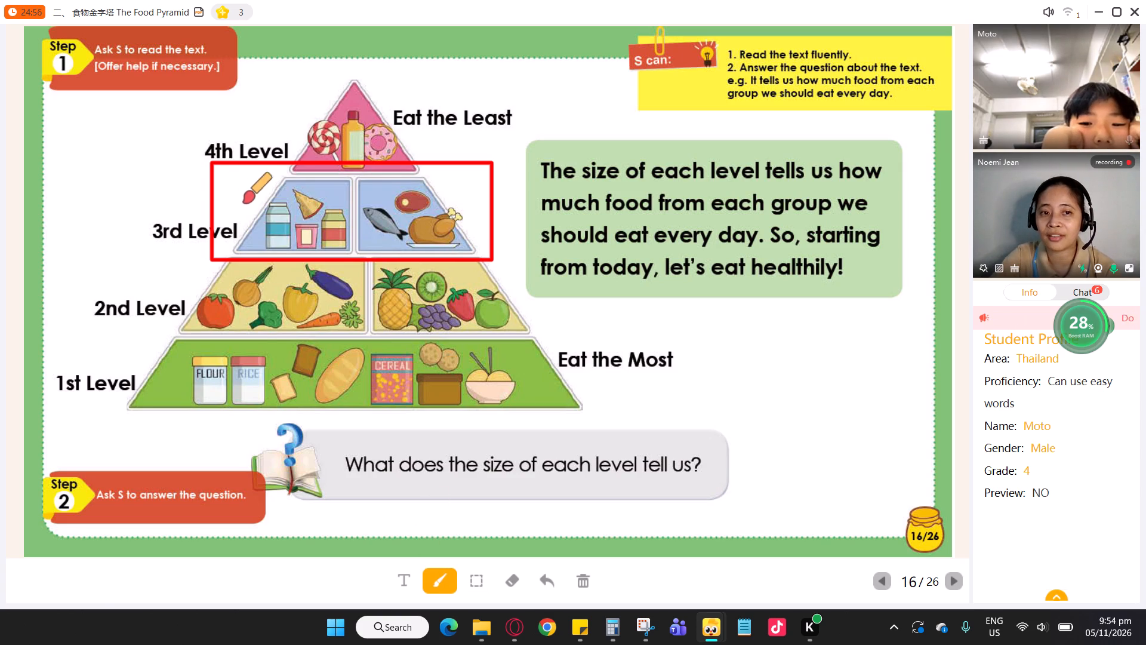
drag(242, 204, 288, 181)
drag(429, 201, 430, 200)
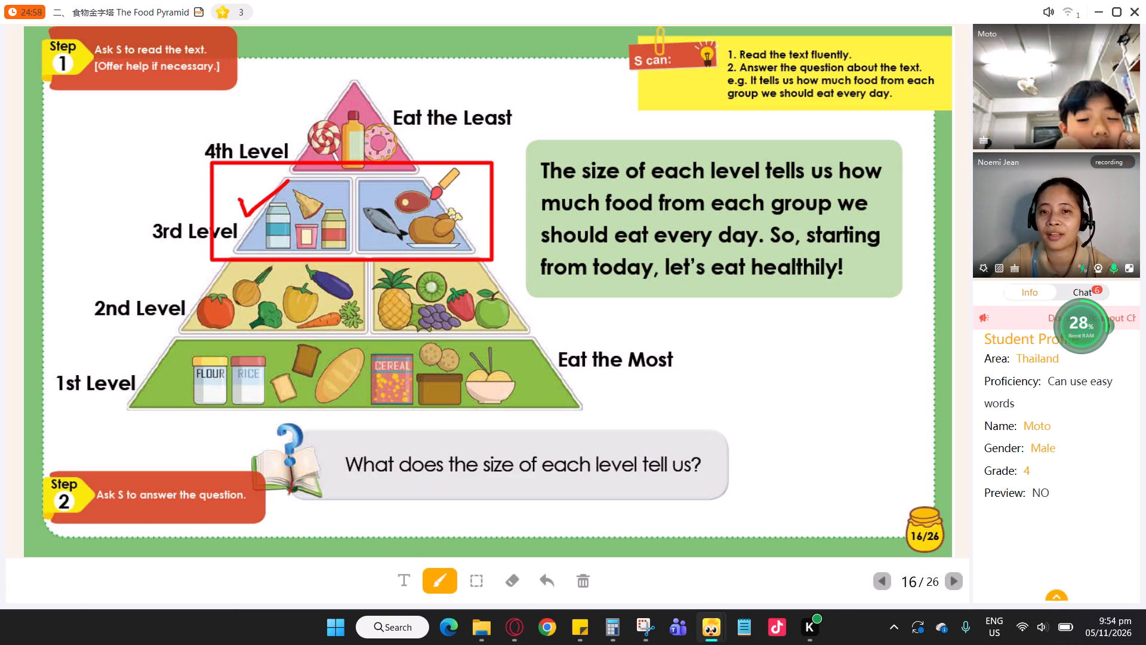
drag(430, 200, 495, 177)
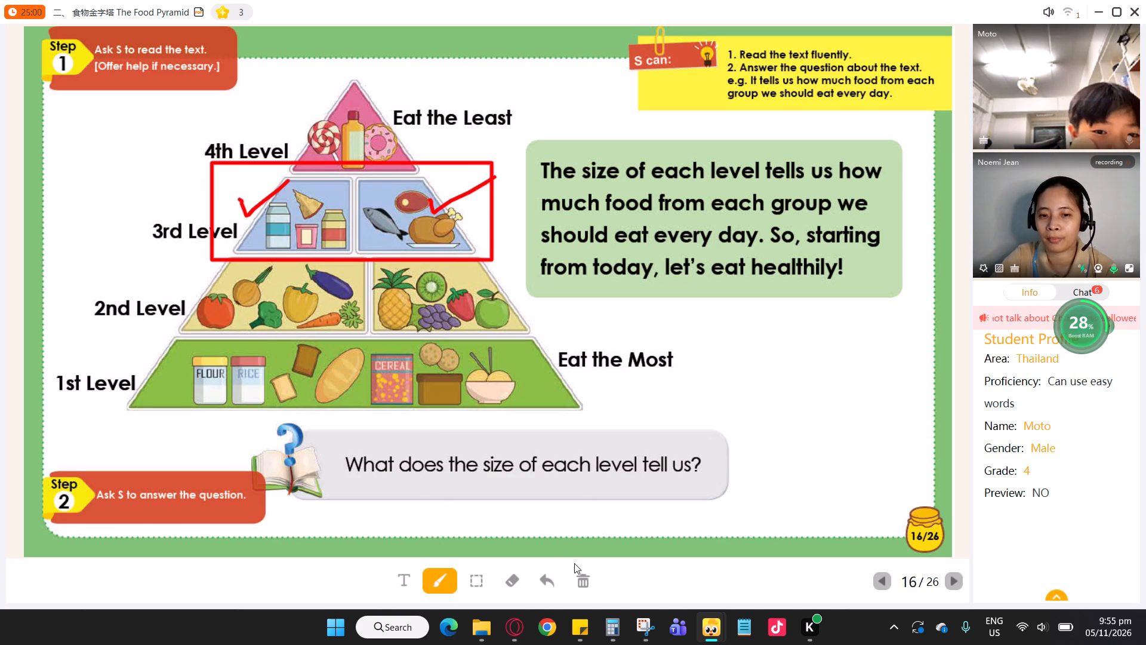
Clear the third-level marks, draw a rectangle around the fourth level, tick the lollipop and underline "Eat the Least".
click(578, 579)
click(479, 581)
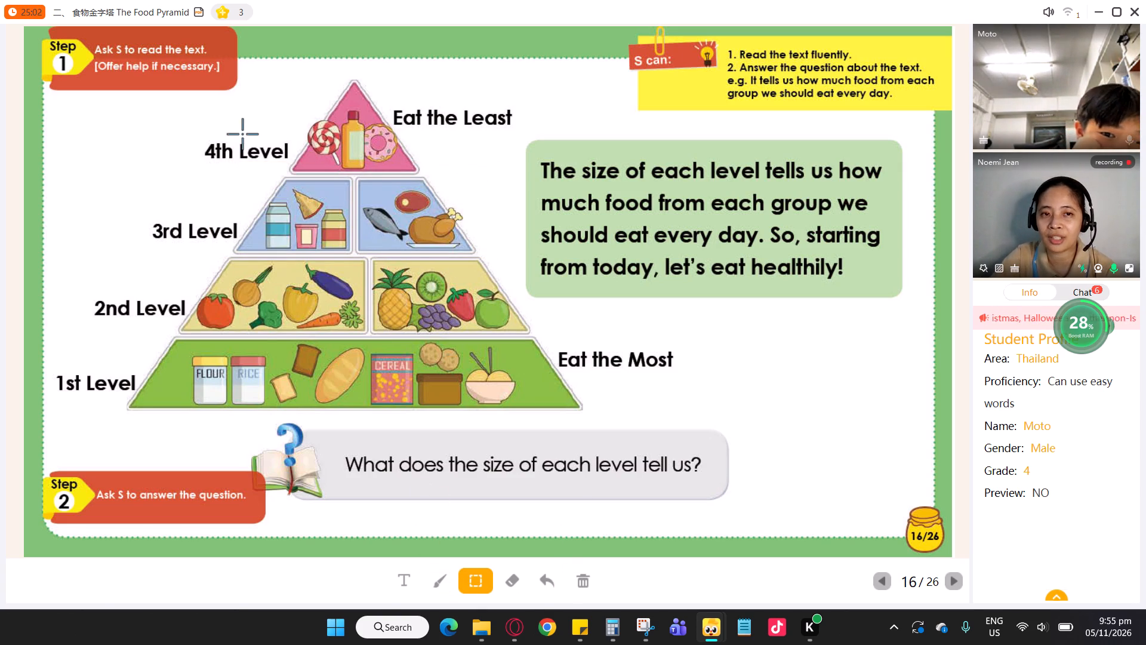
drag(261, 63, 448, 177)
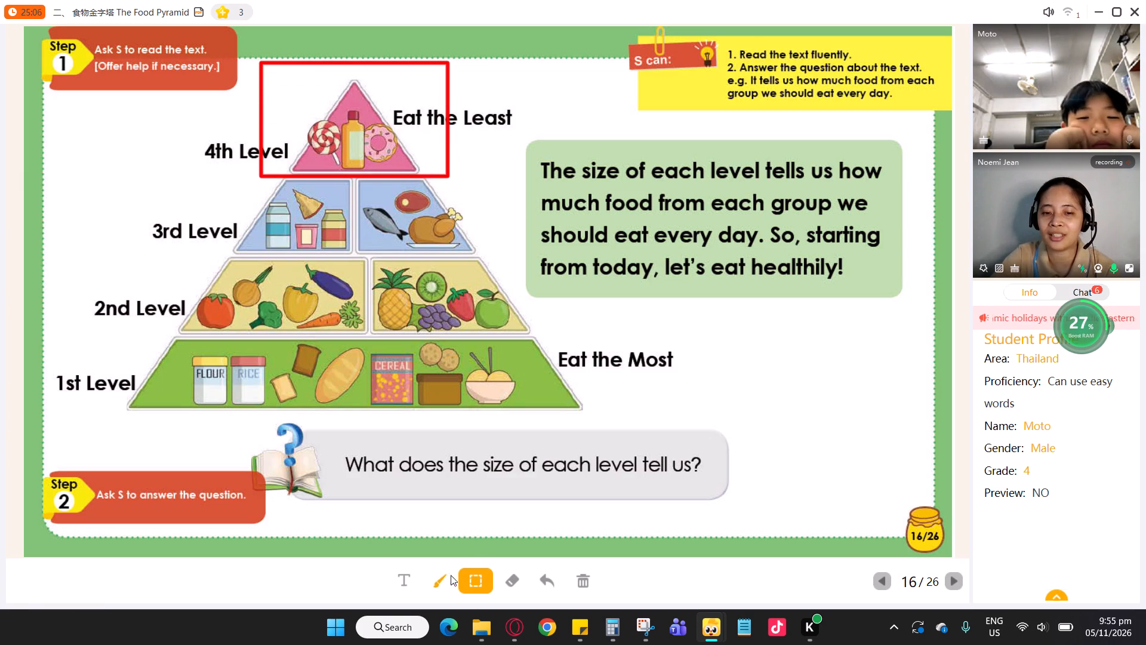
click(435, 583)
drag(302, 131, 332, 115)
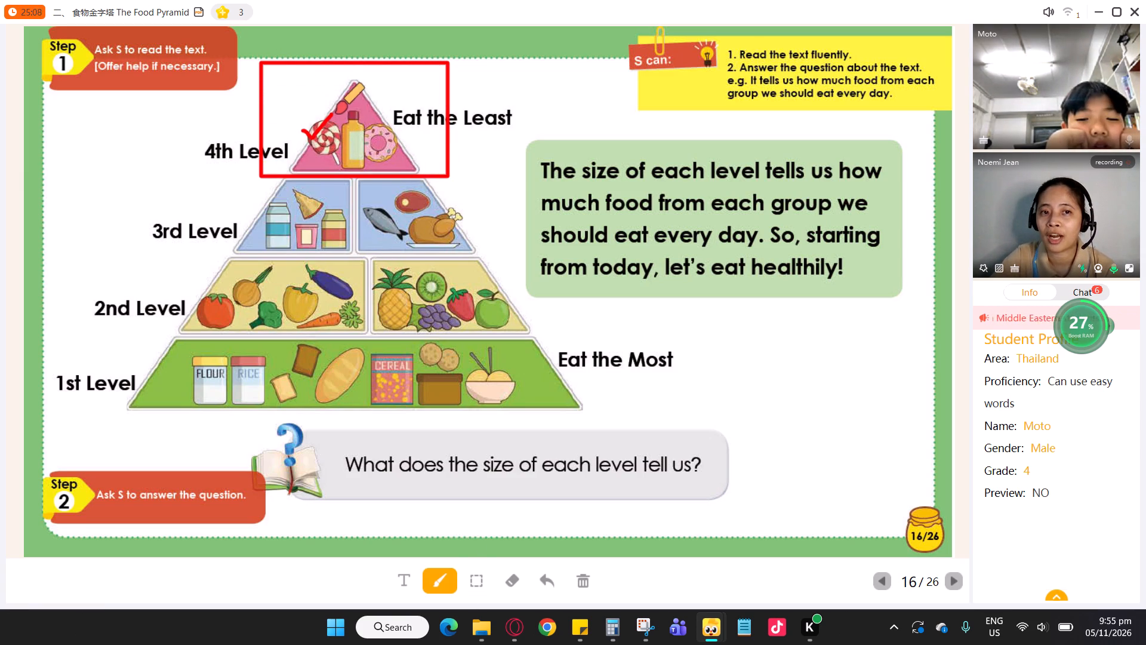
drag(395, 132, 495, 135)
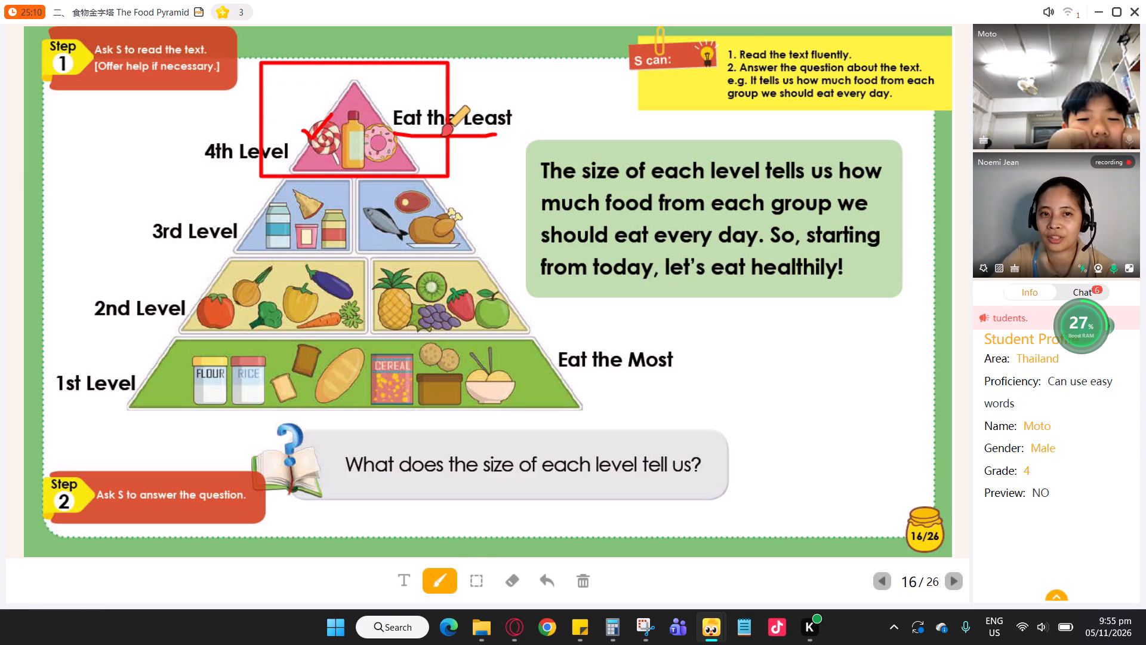
Draw a second line under "Eat the Least" and another tick near the peak of the fourth level.
drag(411, 140, 488, 150)
drag(326, 96, 366, 70)
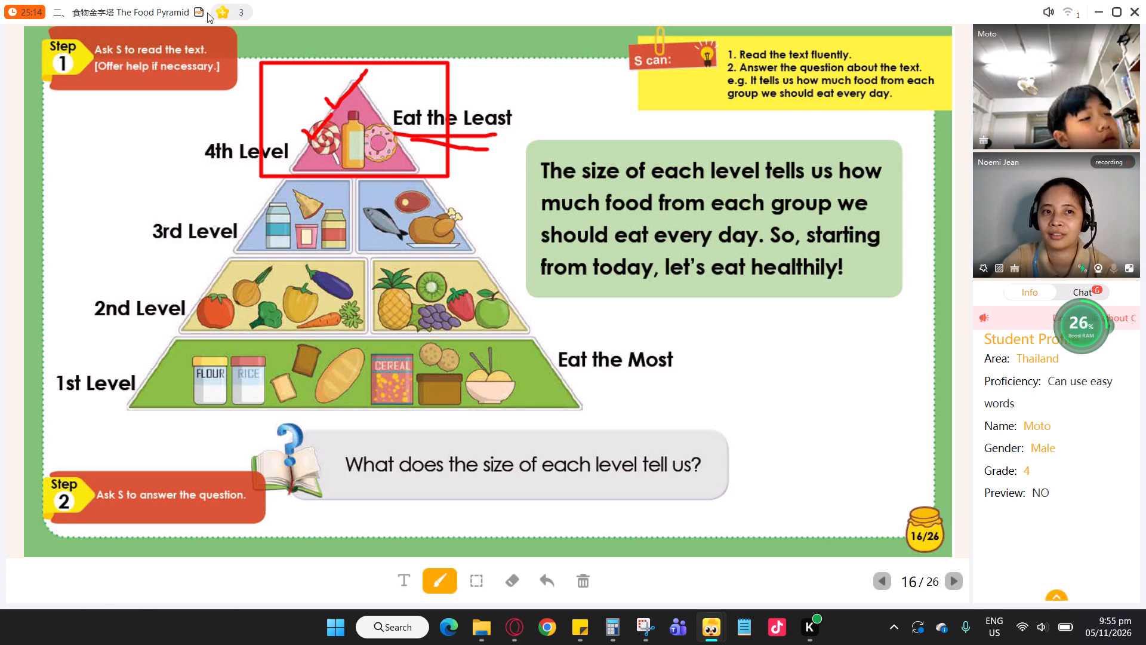
Reward the student with a star.
click(220, 12)
Advance to the page 18 labelling activity and draw a rectangle around the pyramid's first level.
click(951, 578)
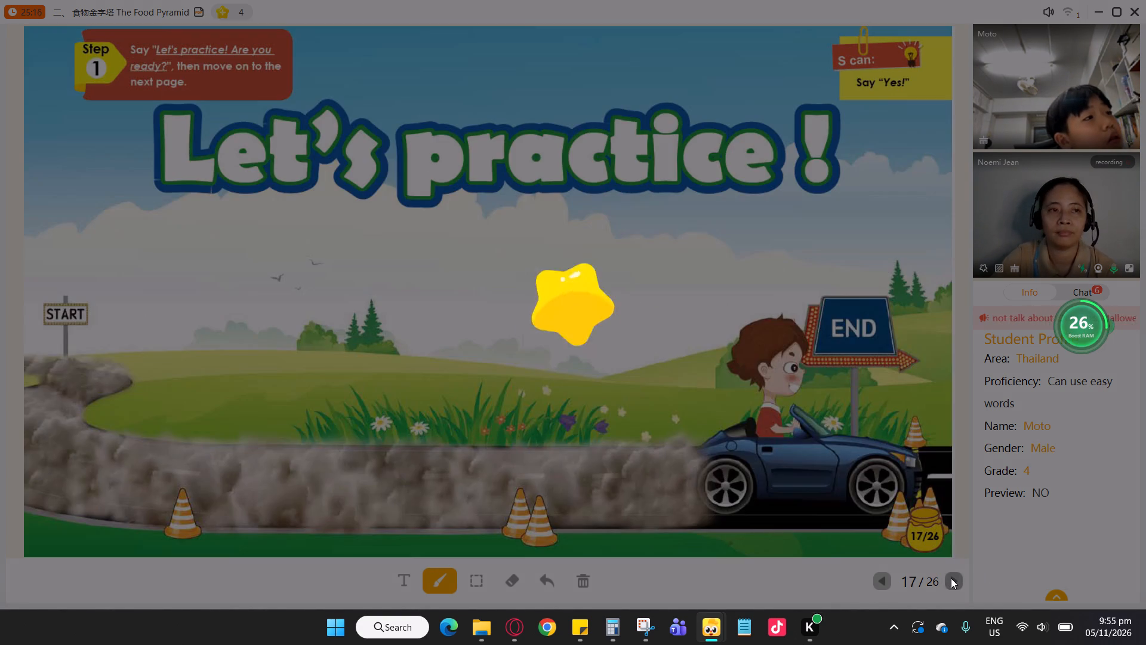
click(951, 577)
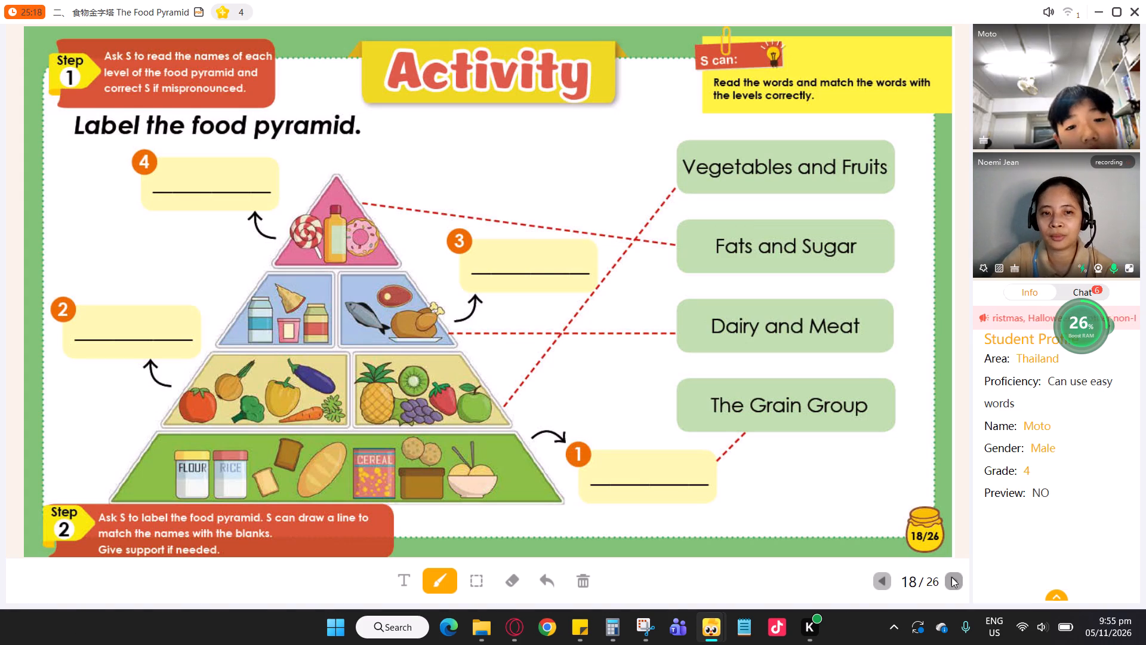
click(466, 583)
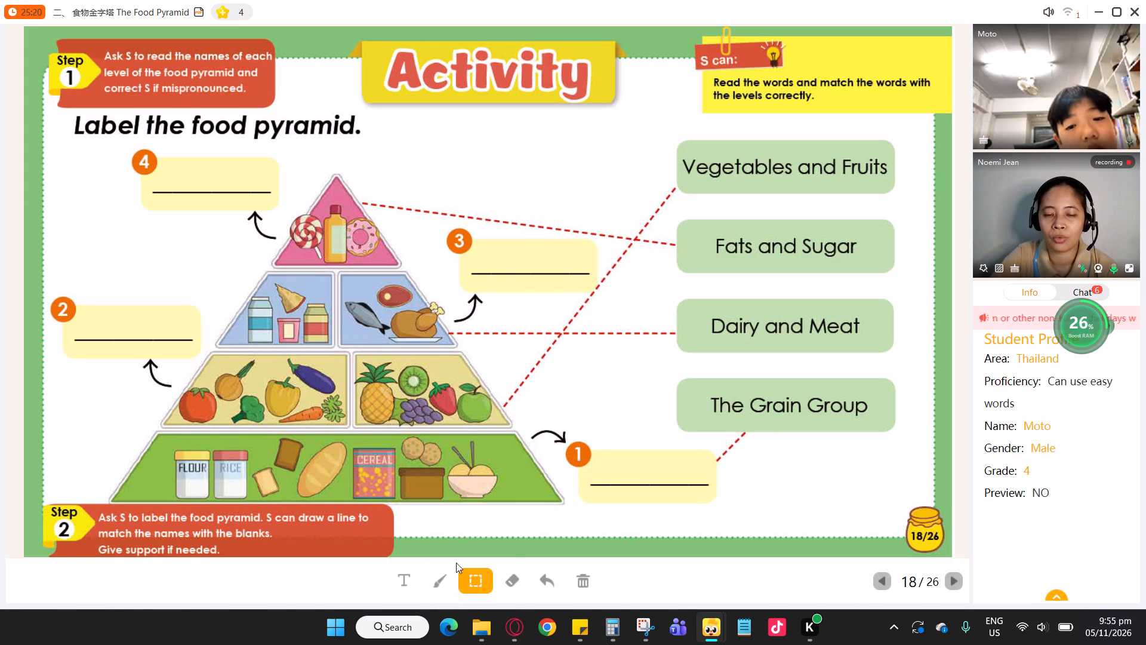
drag(130, 434, 565, 505)
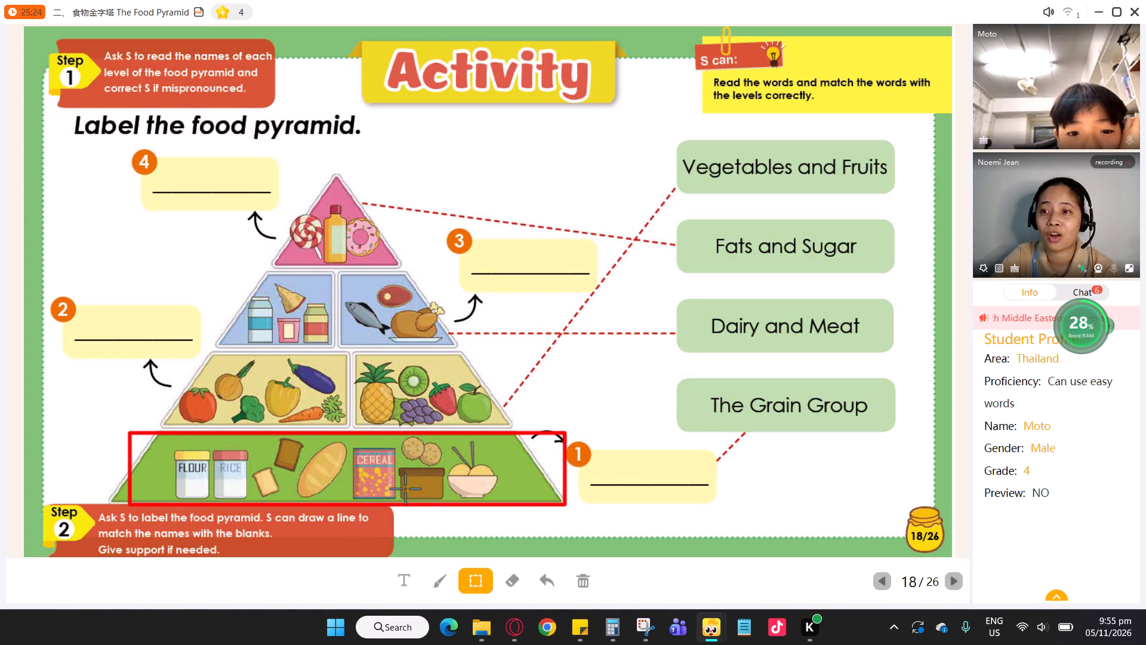
click(430, 583)
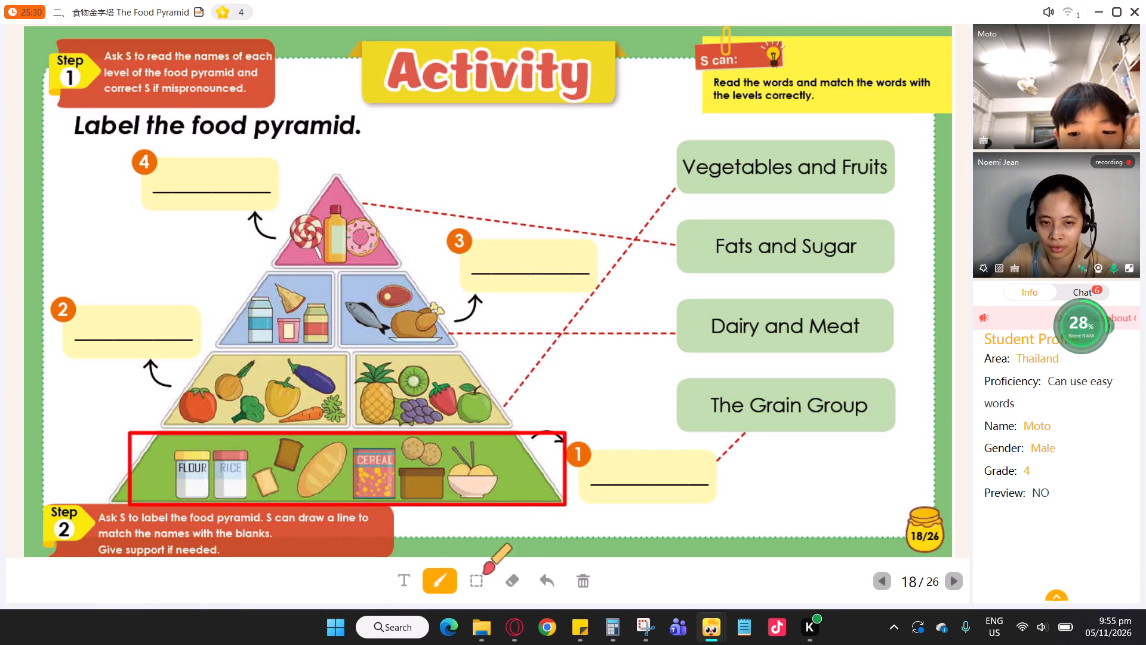
Draw a rectangle around the second level on page 18 and tick its vegetable and fruit sections.
click(471, 580)
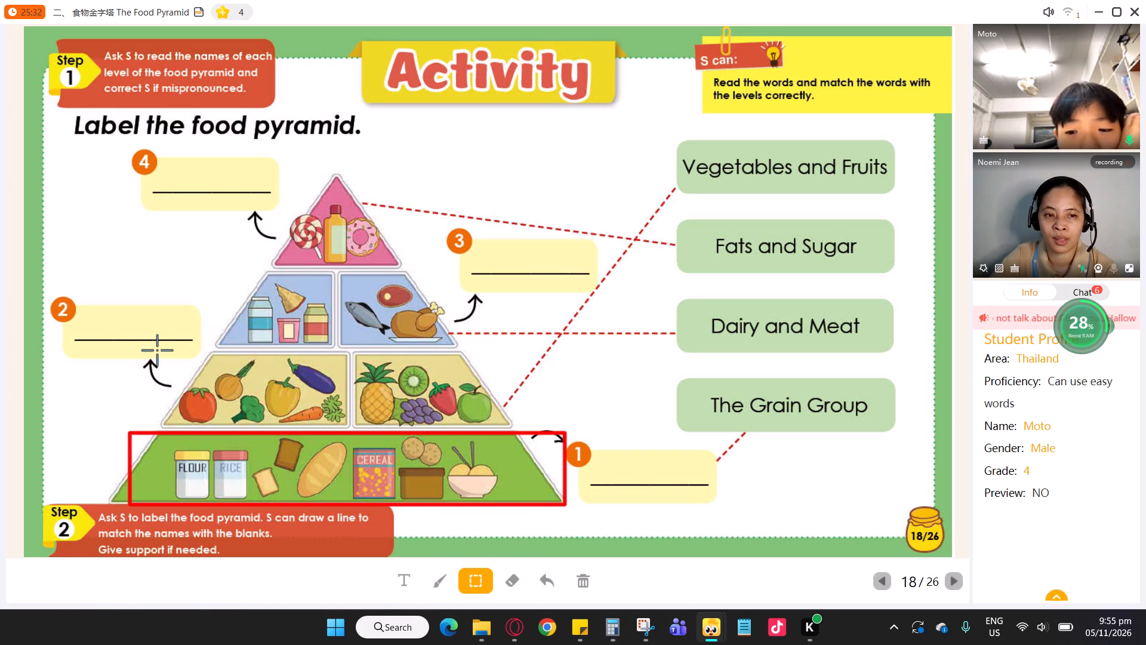
drag(155, 351, 528, 435)
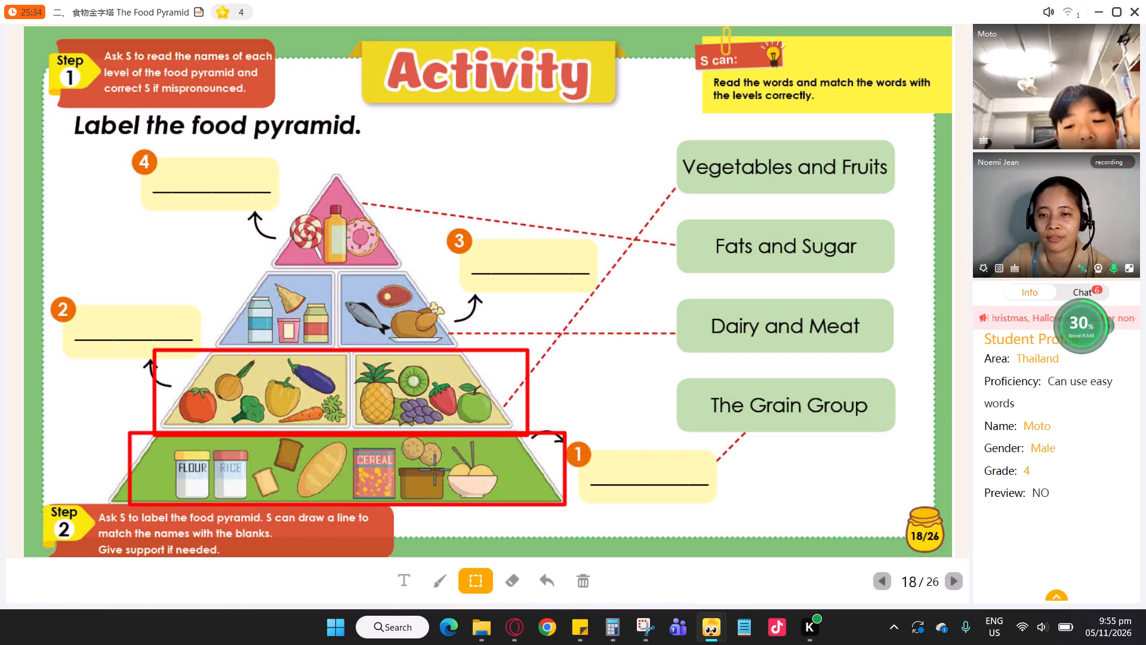
click(435, 585)
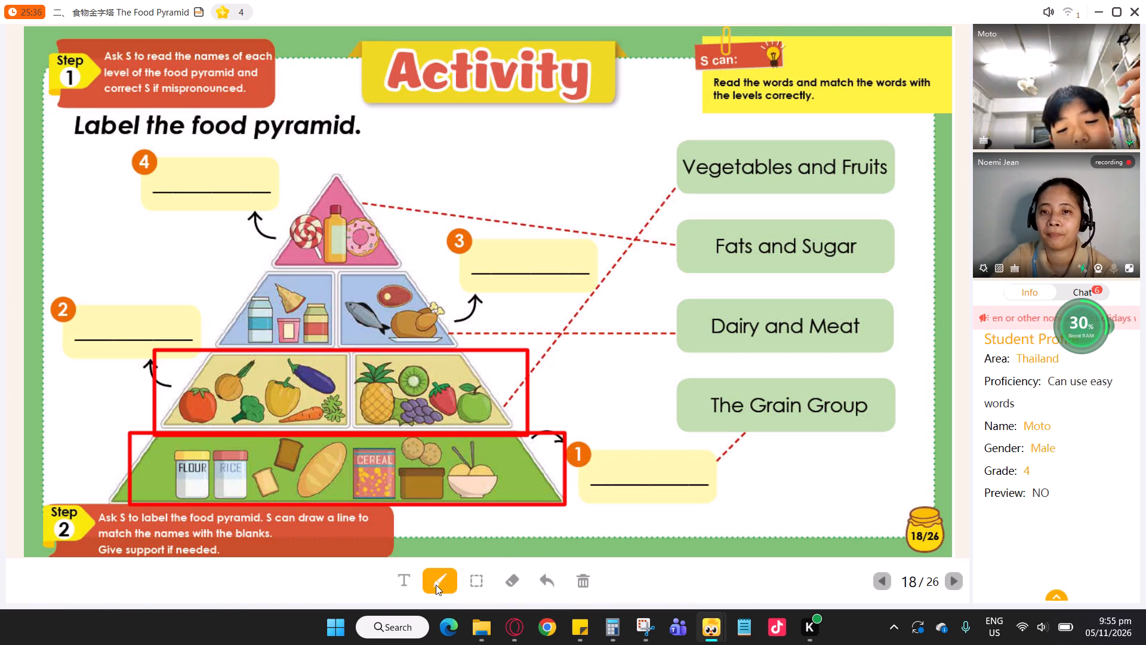
drag(255, 394, 341, 343)
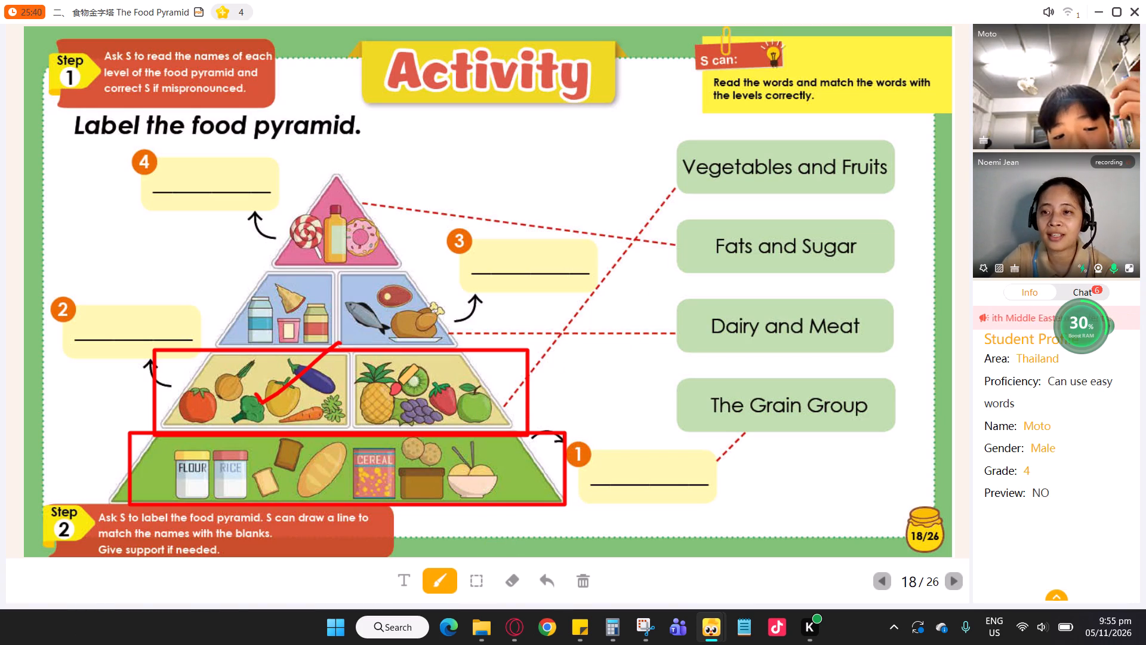
drag(392, 396, 444, 372)
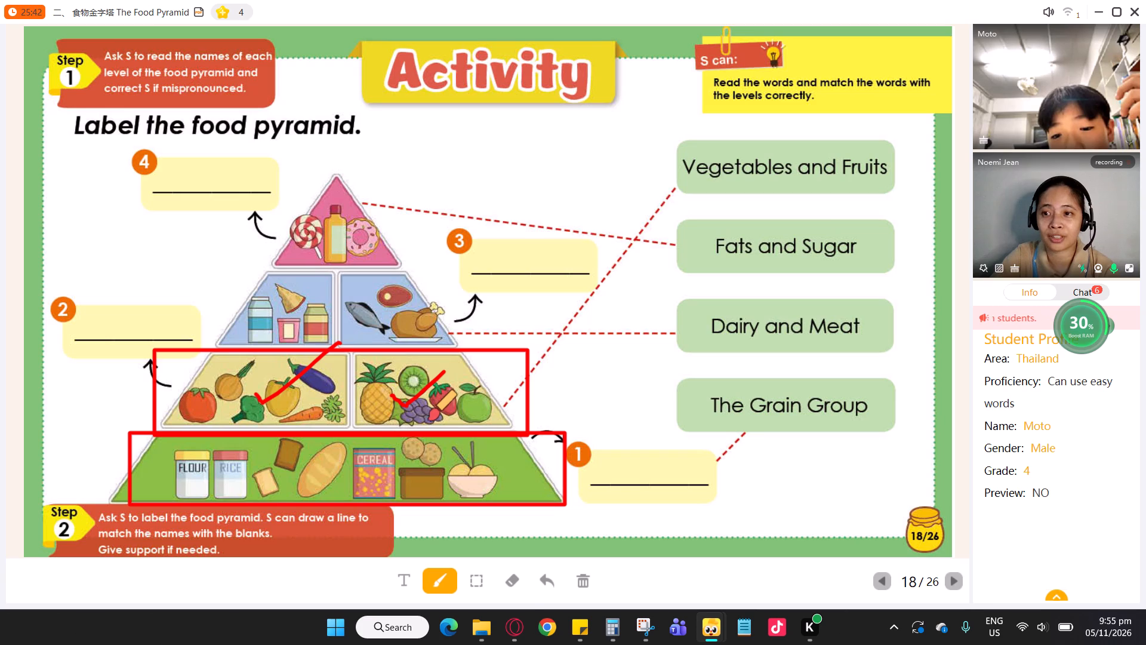
Clear the marks from page 18, draw a rectangle around the third level and tick its dairy and meat sections.
click(581, 582)
click(475, 582)
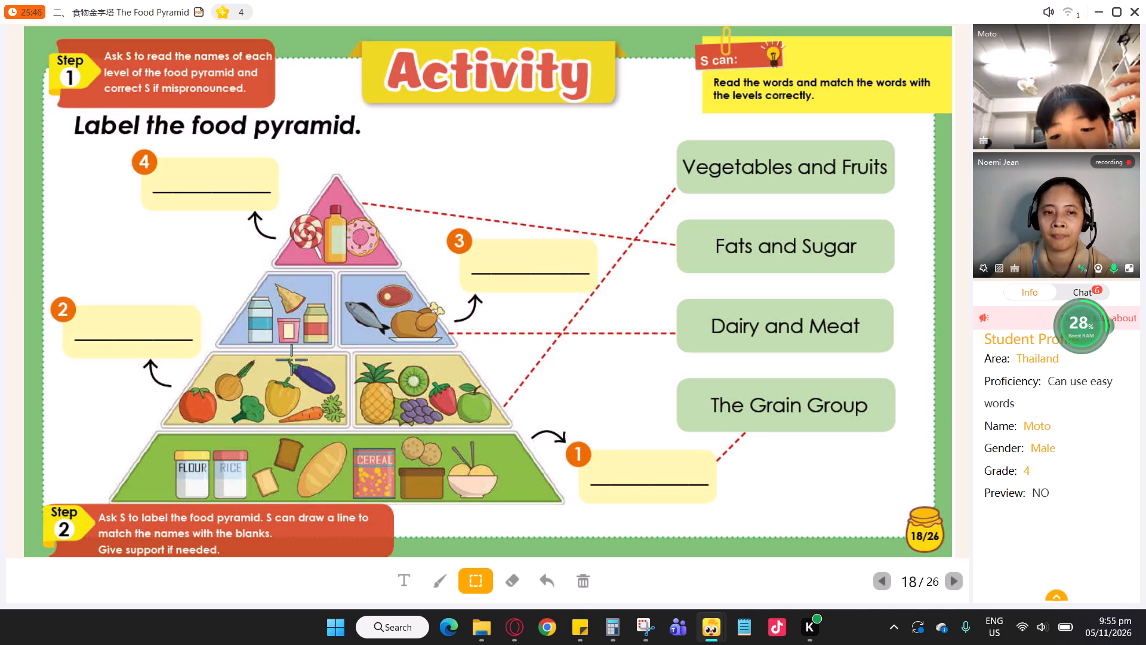
drag(207, 260, 472, 357)
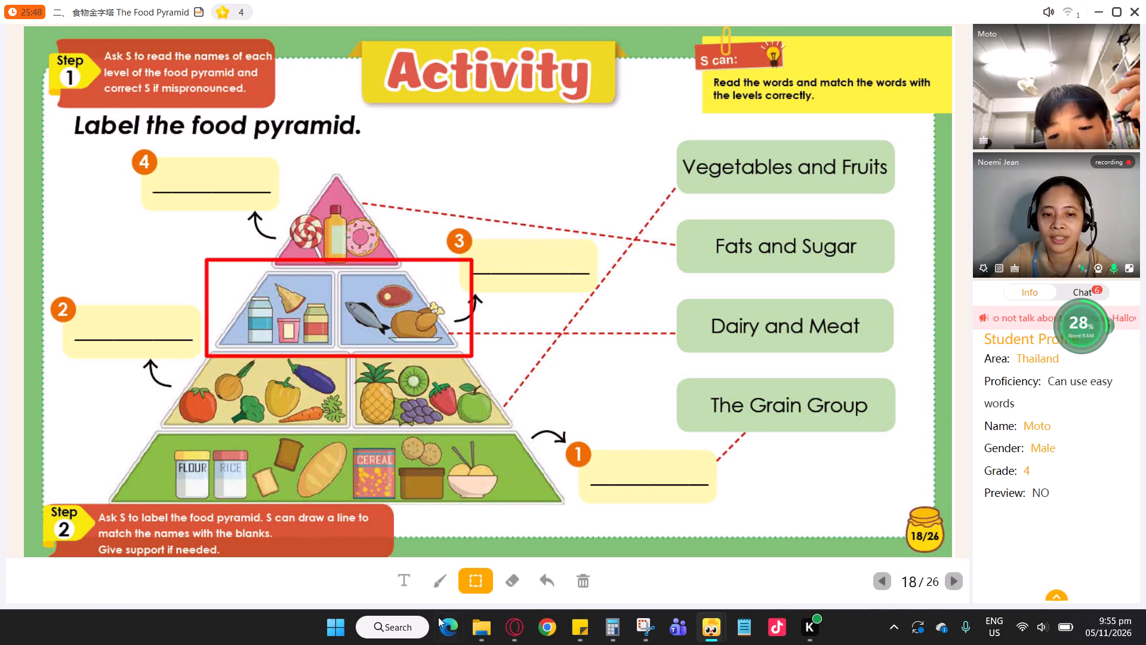
click(439, 580)
drag(229, 320, 270, 295)
drag(366, 313, 424, 280)
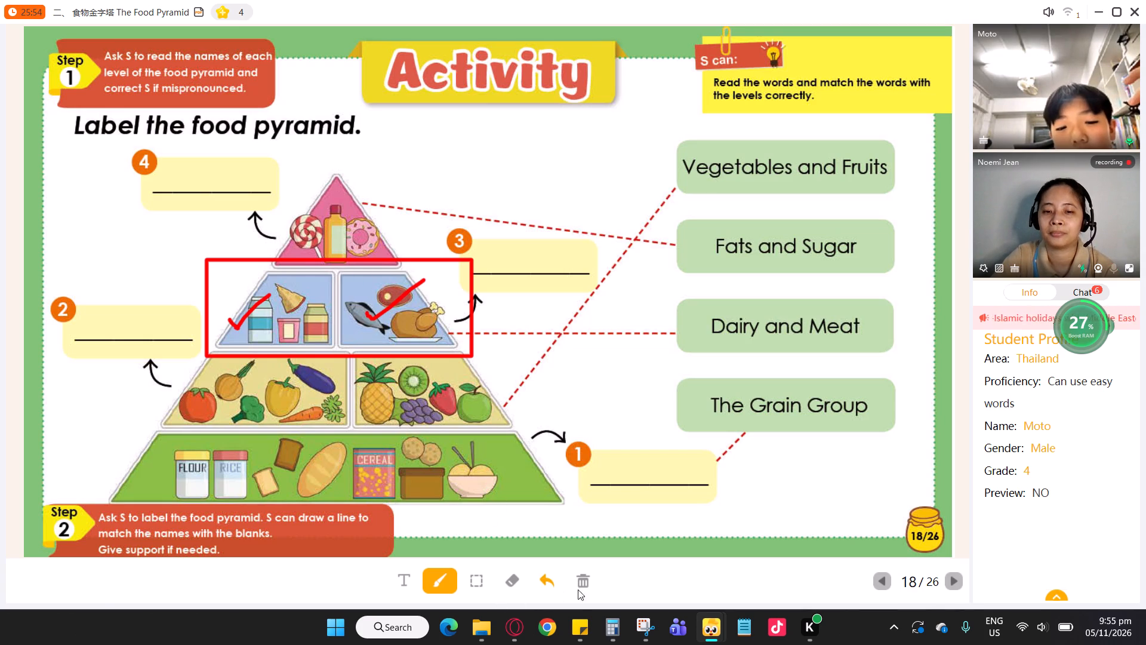
Clear the third-level marks, draw a rectangle around the fourth level and tick its sweets.
click(586, 586)
click(475, 581)
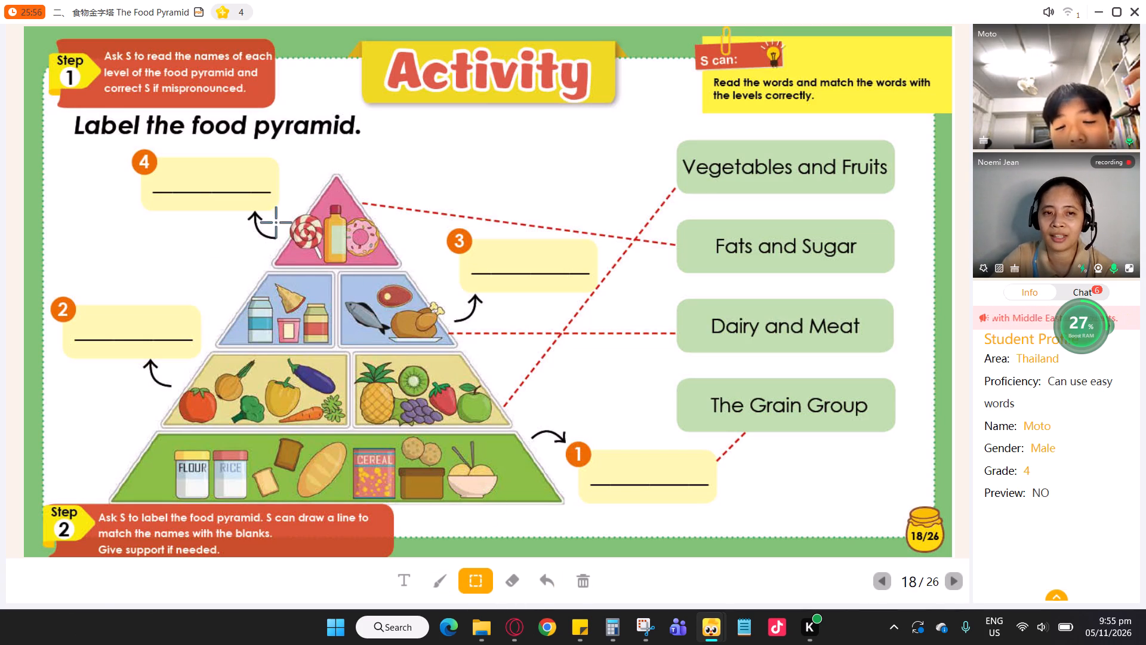
drag(265, 164, 405, 269)
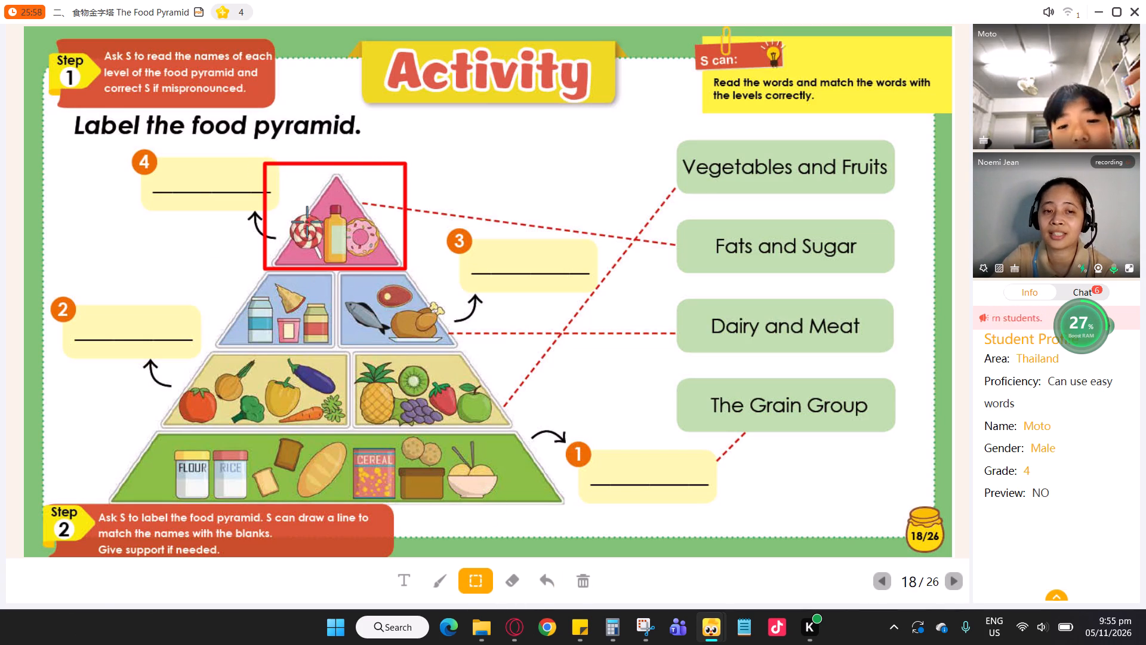
click(445, 583)
drag(304, 218, 346, 199)
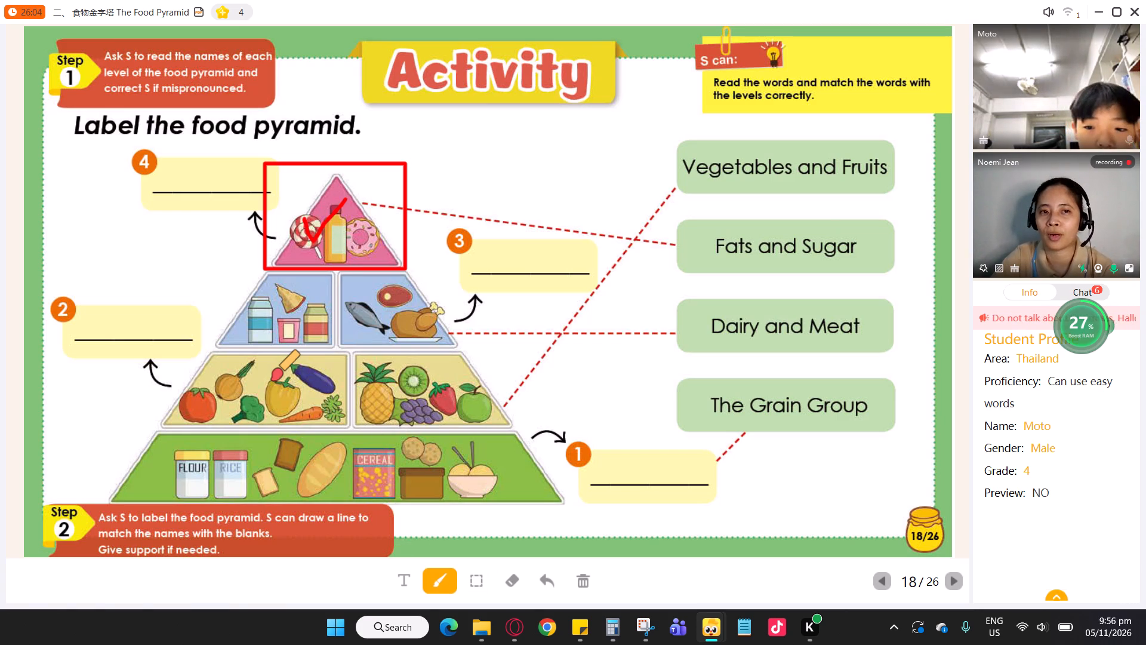
Advance to the page 22 true-or-false activity, tick number 1 and its T, and tick F for sentences 2 and 3.
click(948, 579)
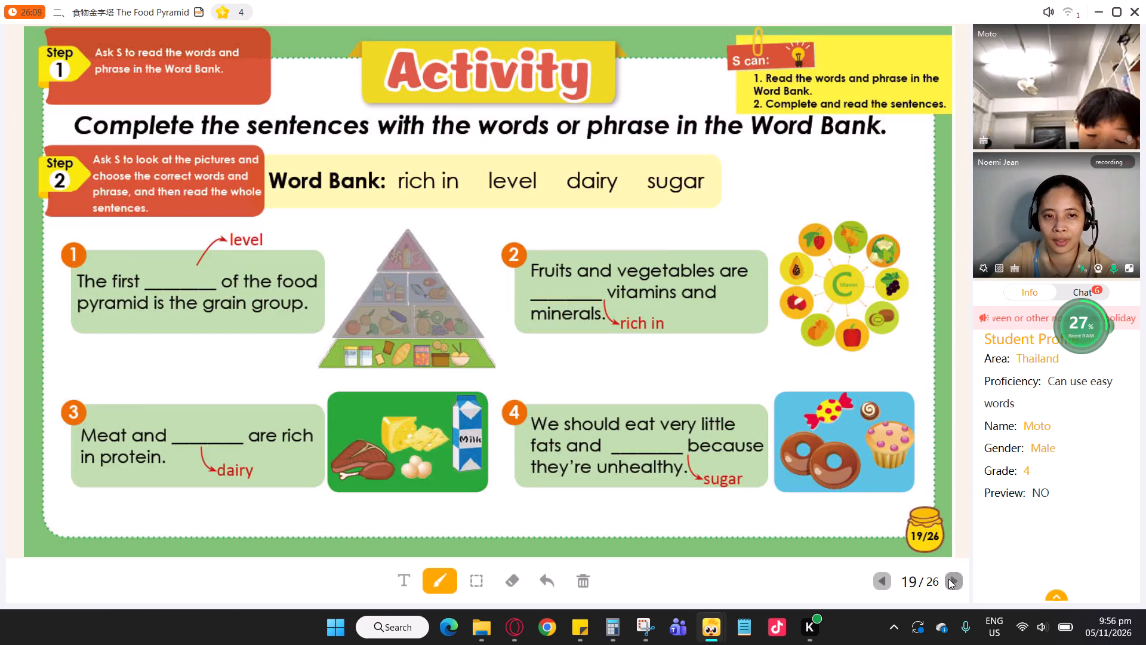
click(948, 579)
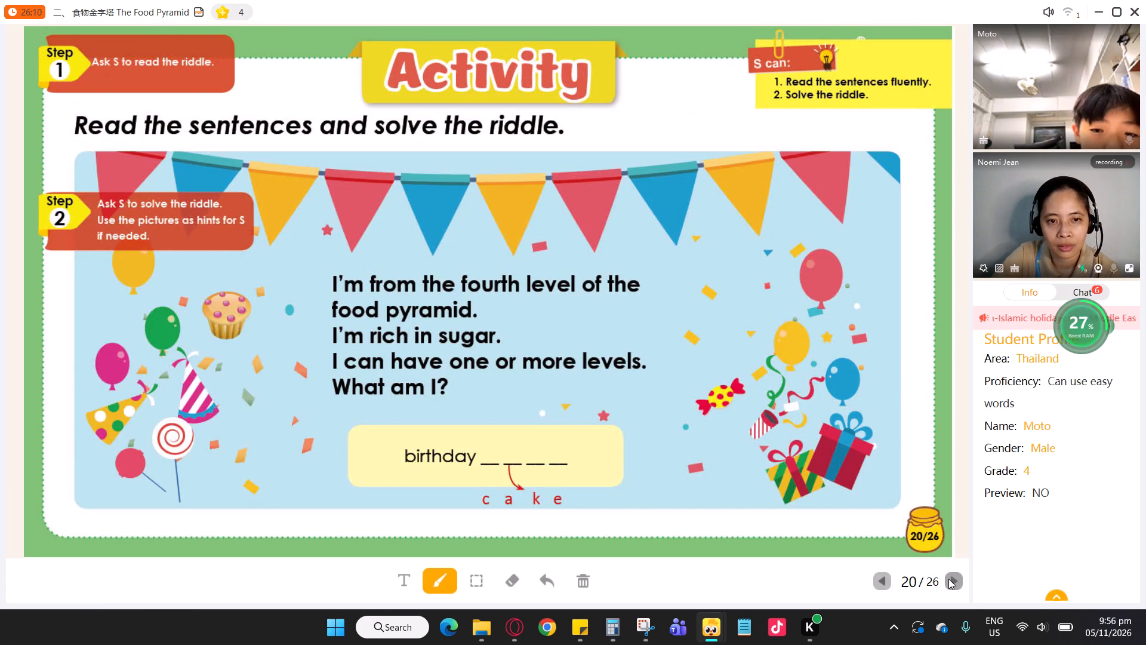
click(948, 579)
click(948, 579)
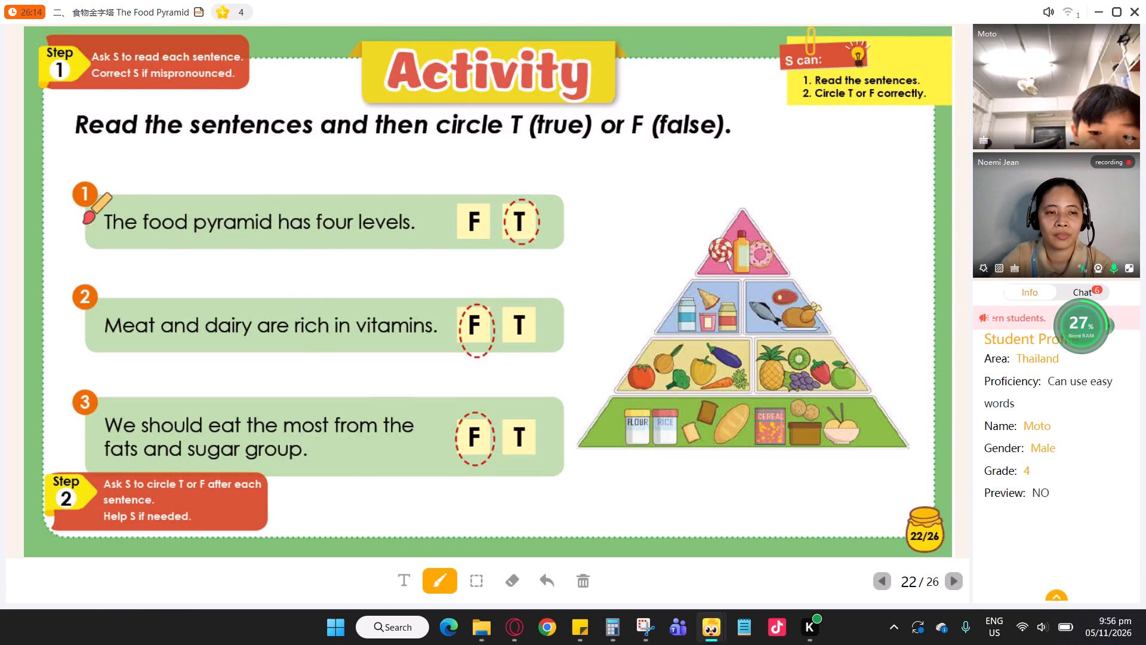
drag(69, 200, 134, 167)
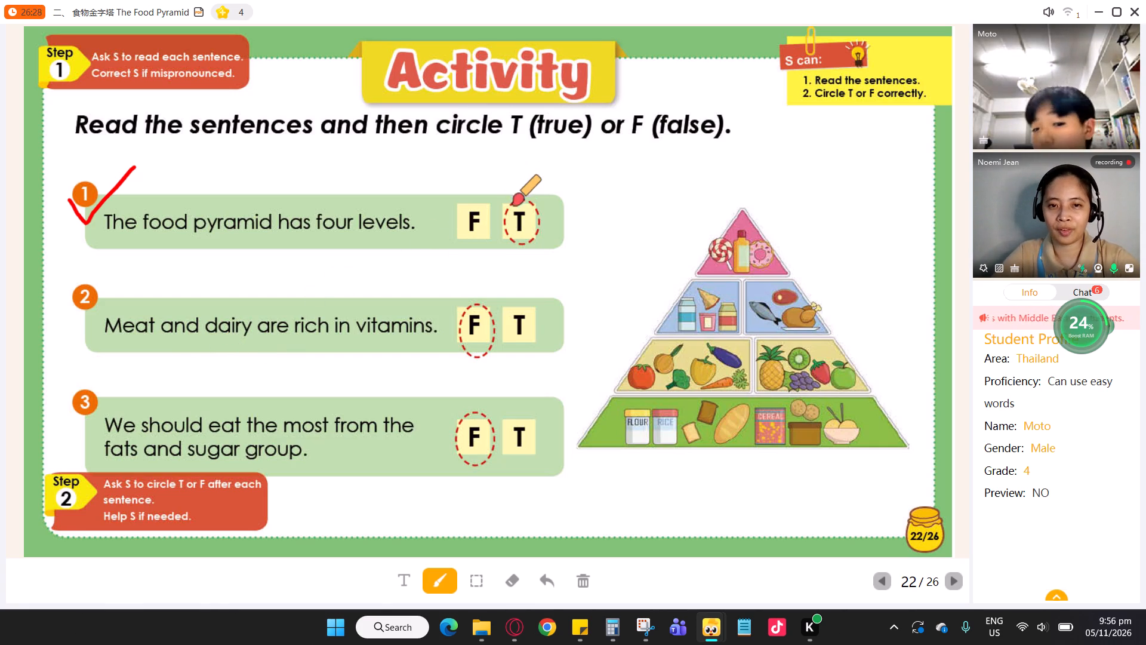
drag(505, 211, 572, 180)
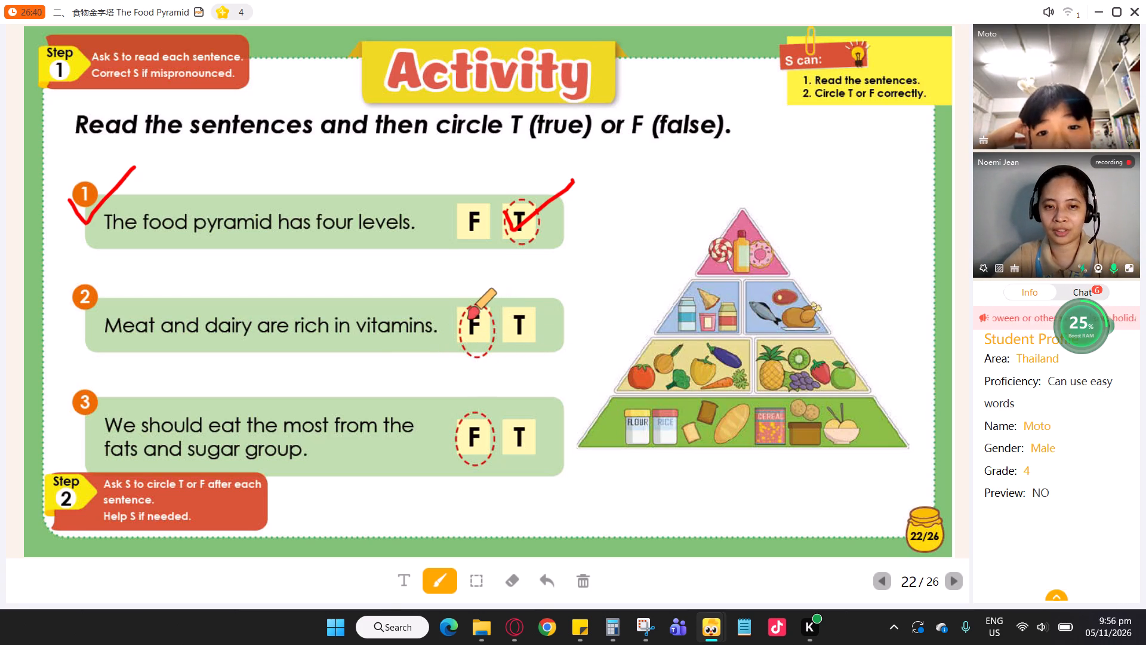
drag(467, 320, 535, 262)
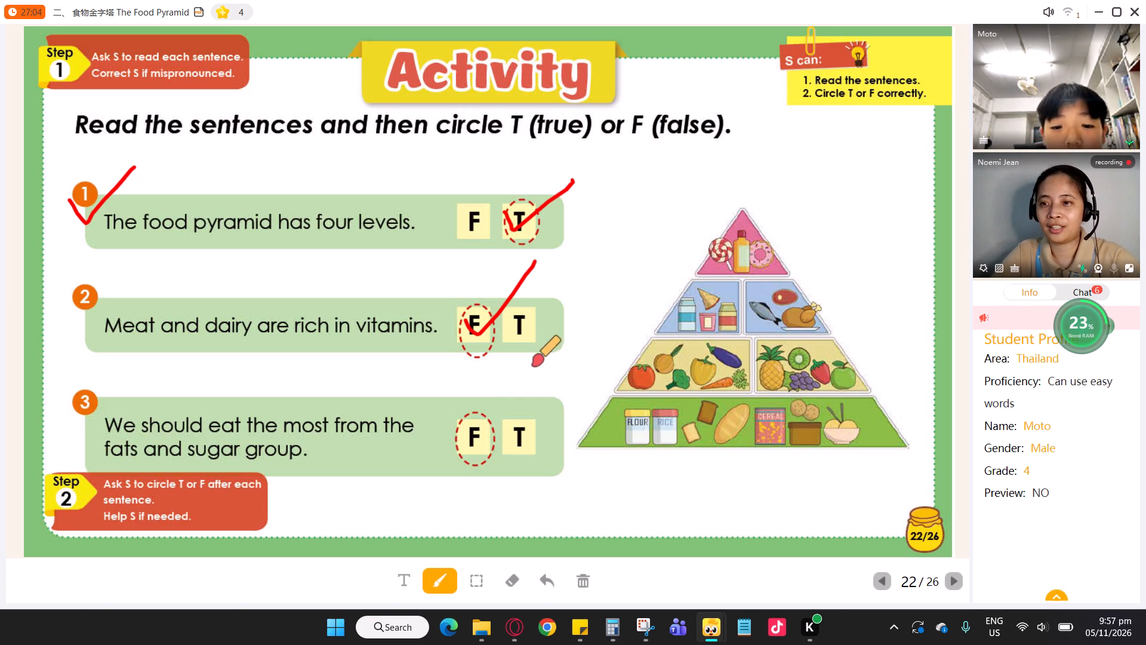
drag(449, 436, 510, 399)
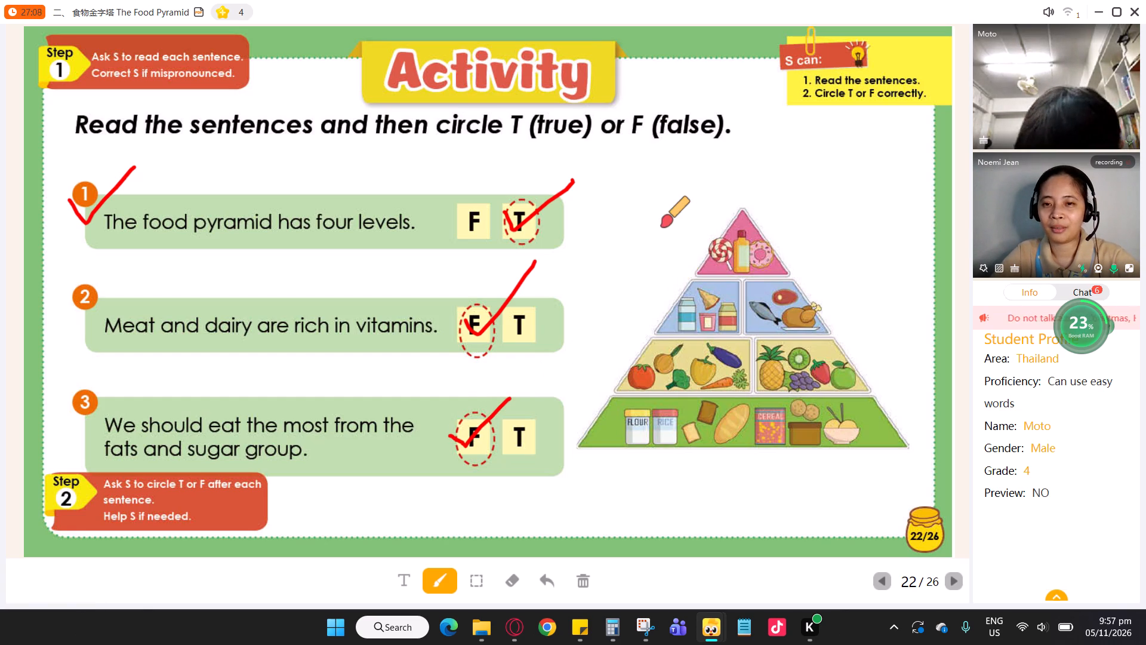
Underline the fats and sugar level of the page 22 pyramid with two brush strokes.
drag(691, 278, 806, 274)
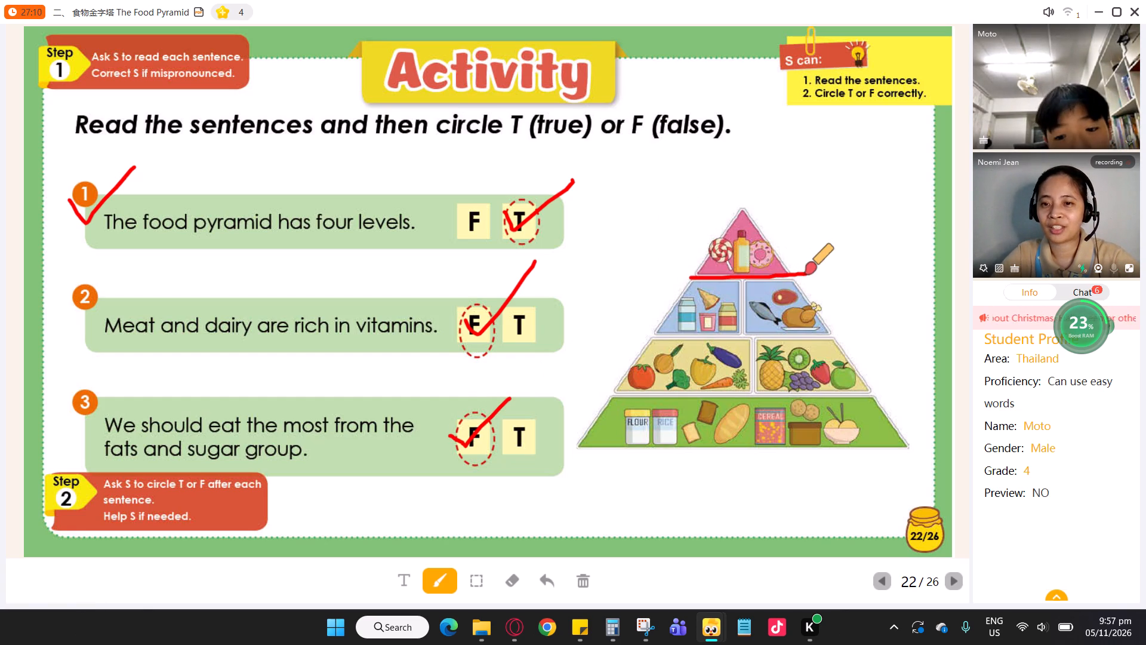
drag(689, 274, 795, 278)
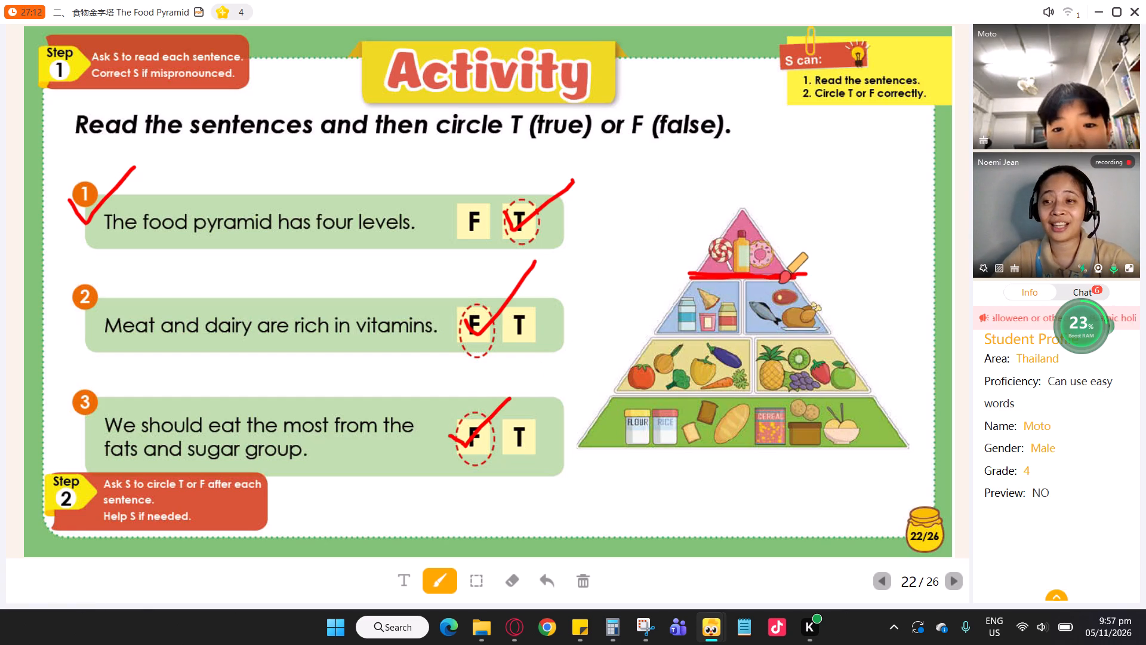
Advance to the page 25 summary, underline "The Food Pyramid" and tick "level", "rich in", "dairy" and "sugar".
click(948, 583)
click(948, 583)
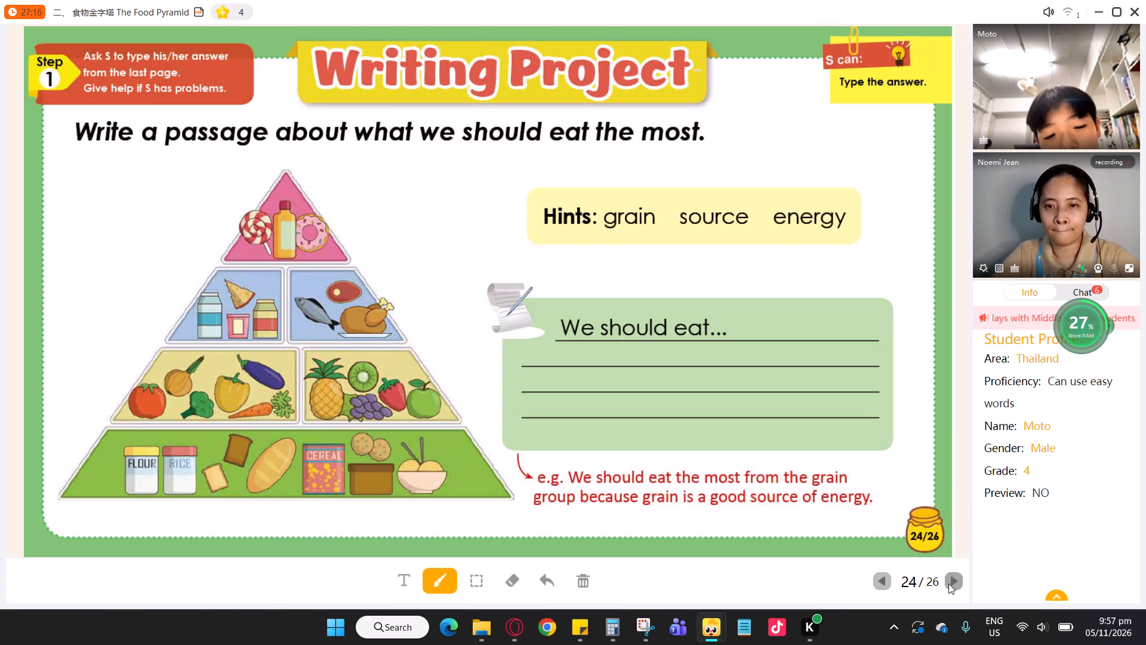
click(948, 583)
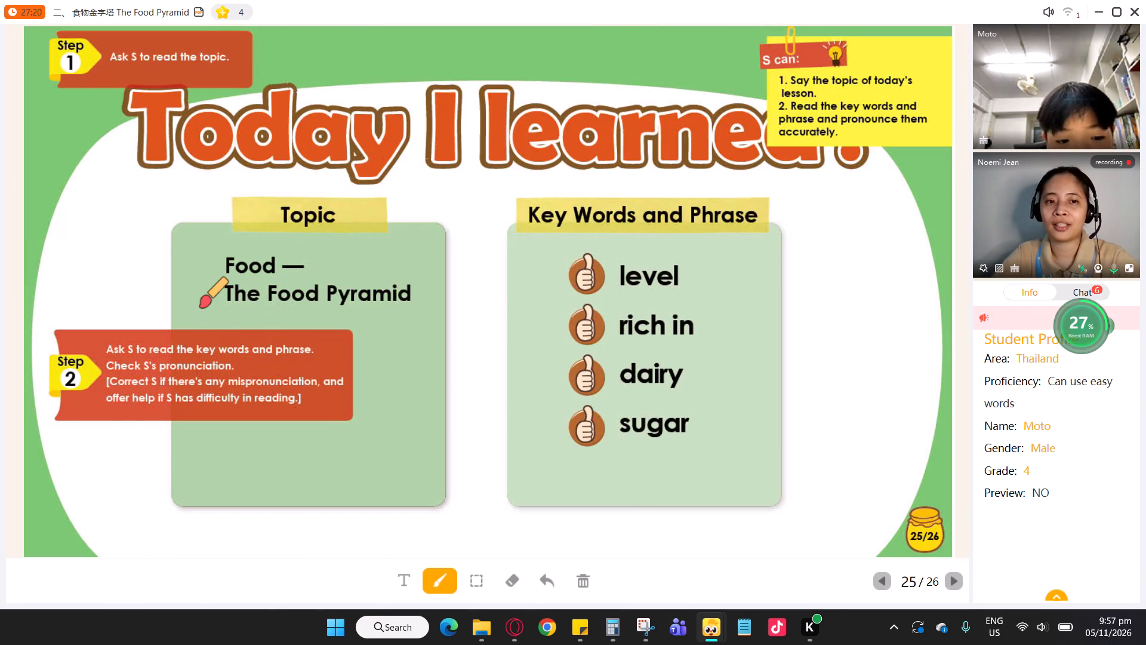
drag(234, 311, 408, 309)
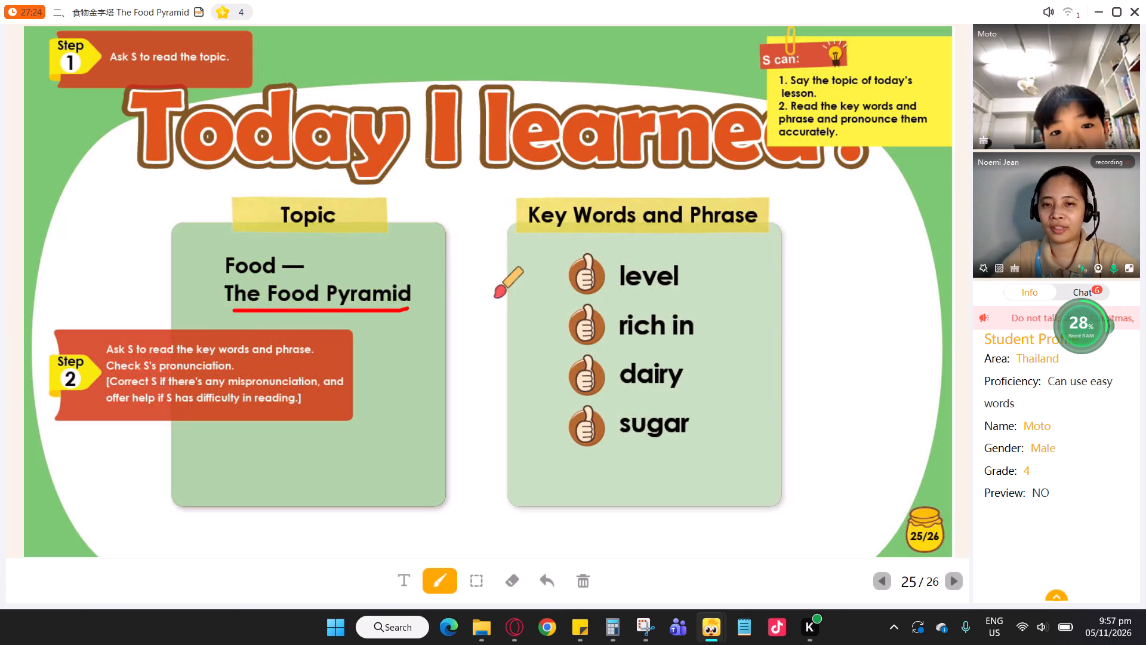
drag(534, 278, 584, 253)
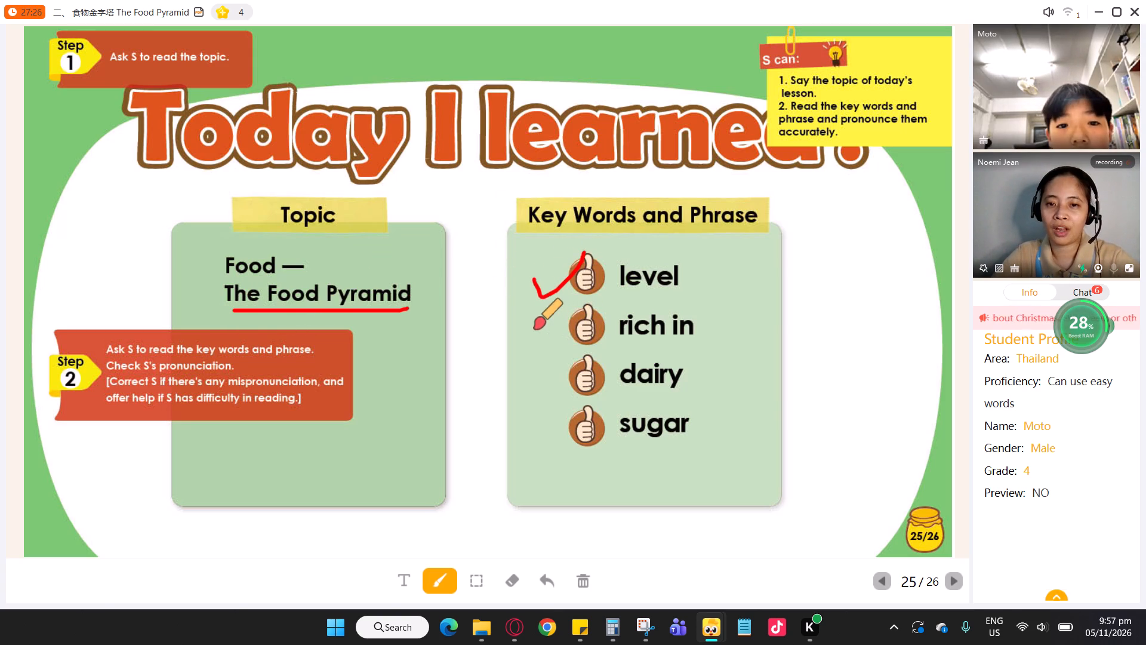
drag(533, 330, 642, 279)
drag(553, 374, 599, 361)
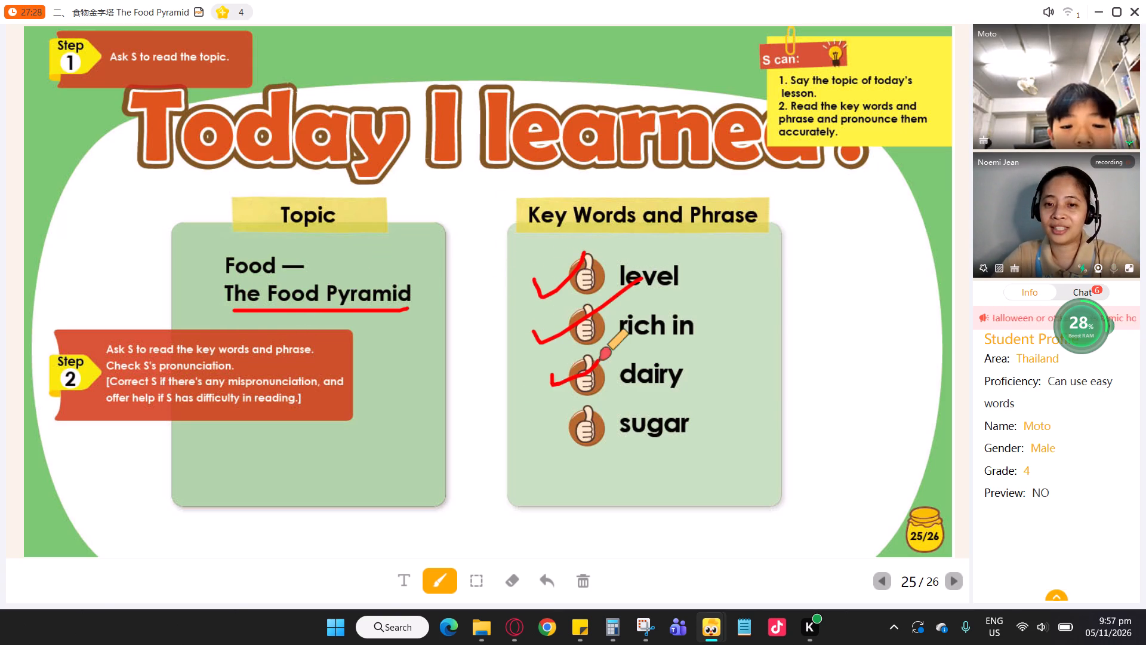
drag(535, 421, 605, 404)
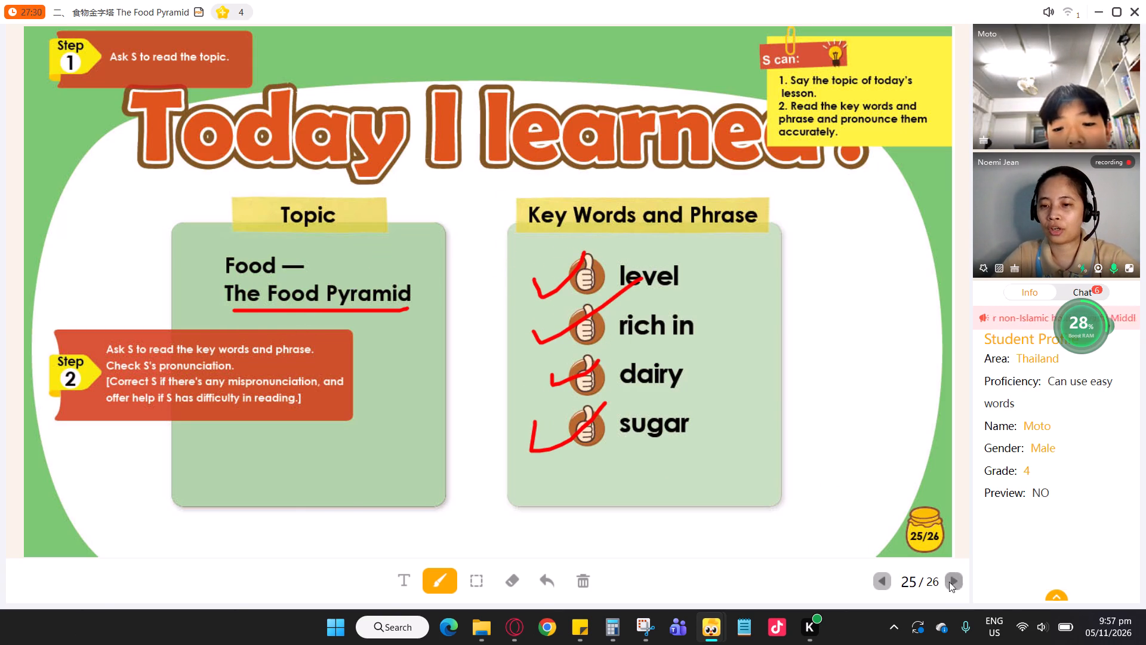
Go to page 26 and back to the page 25 summary, stroke beside "level", "rich in" and "sugar", and underline "dairy" twice.
click(951, 584)
click(882, 582)
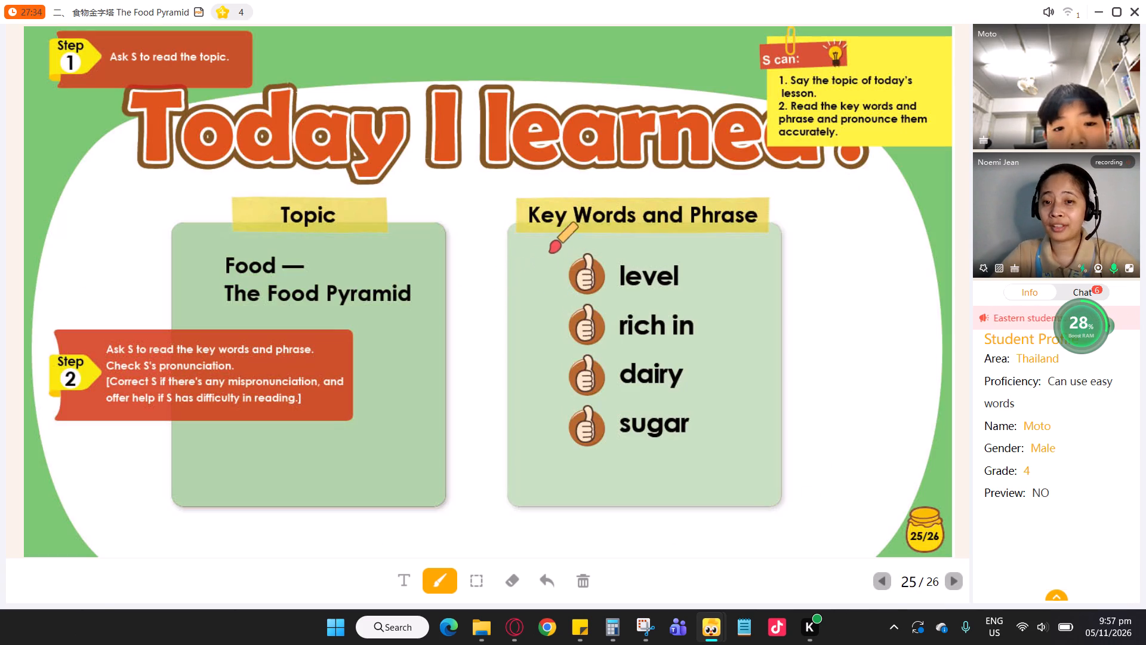
drag(550, 291, 599, 262)
drag(569, 344, 630, 310)
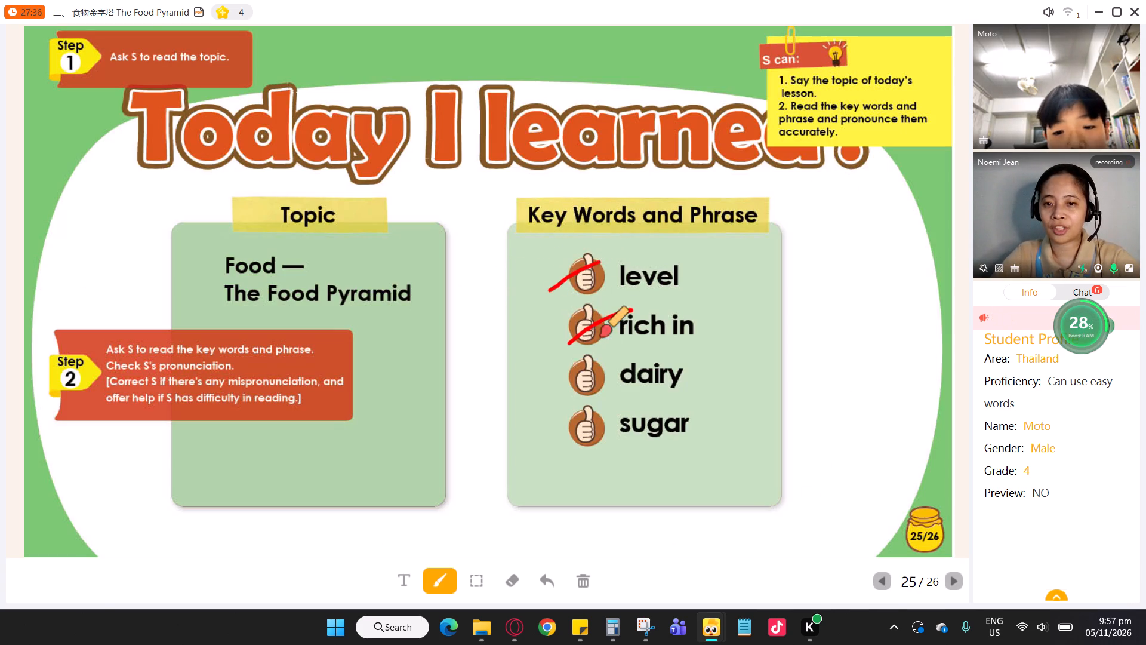
drag(571, 439, 623, 404)
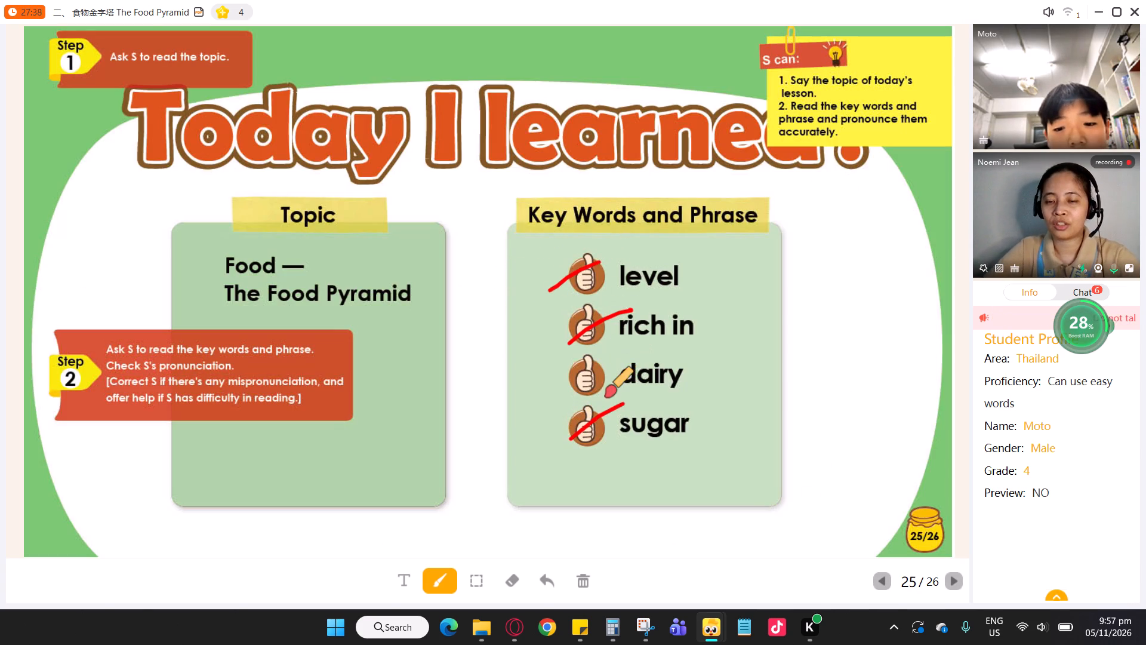
drag(619, 395, 627, 393)
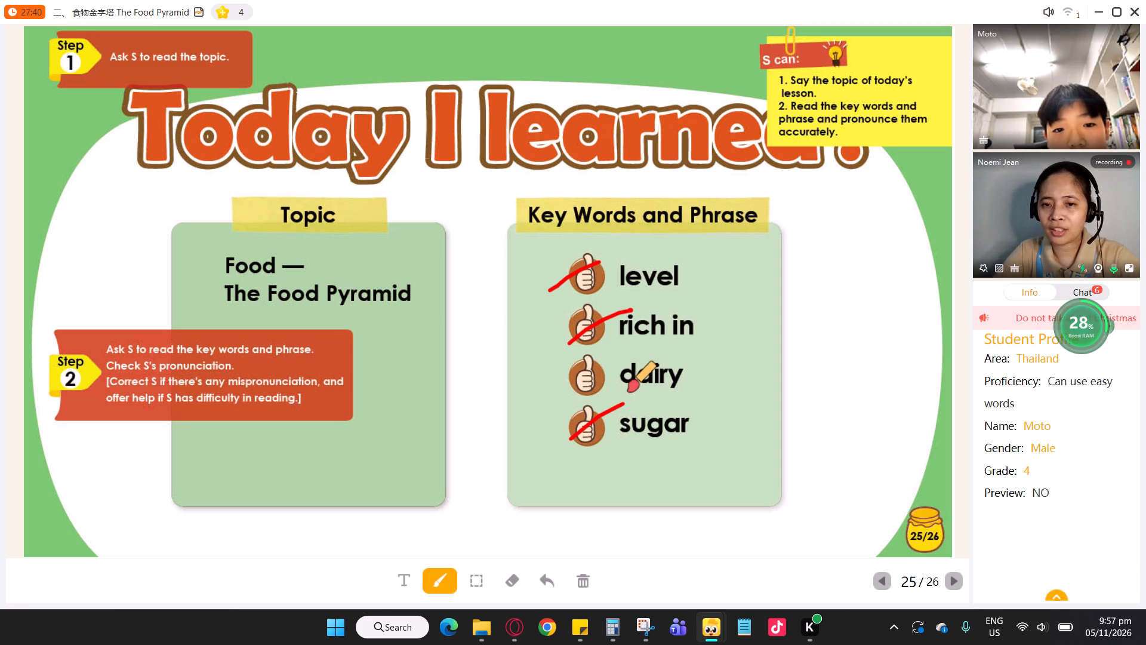
drag(627, 393, 672, 393)
drag(617, 399, 673, 398)
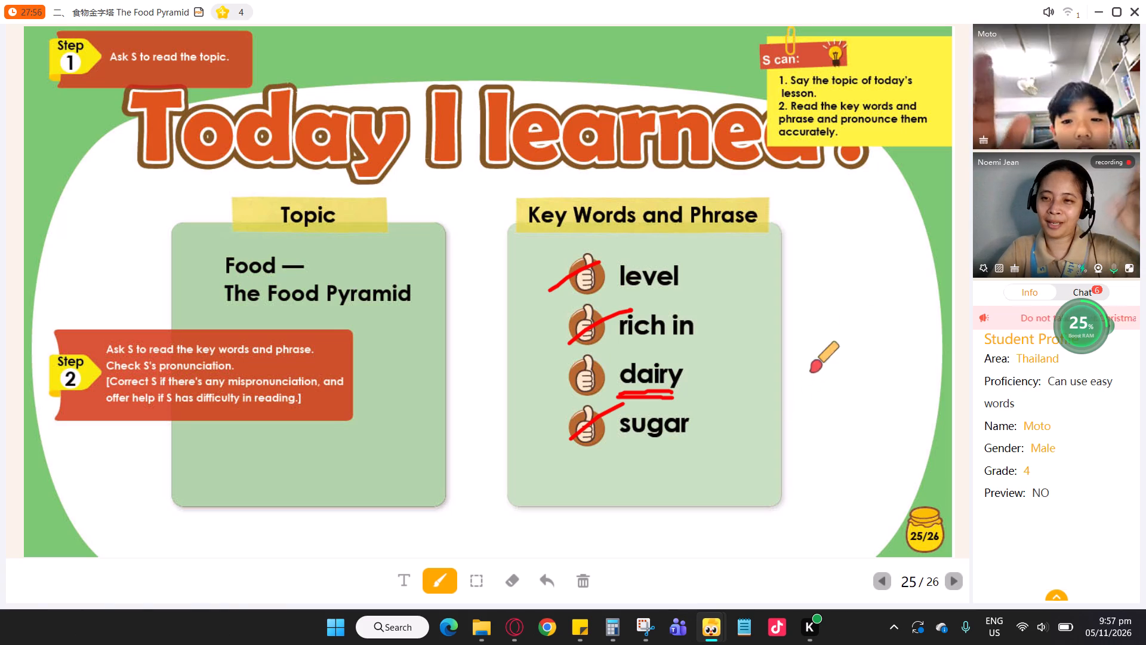
Leave the "The Food Pyramid" classroom.
click(1133, 14)
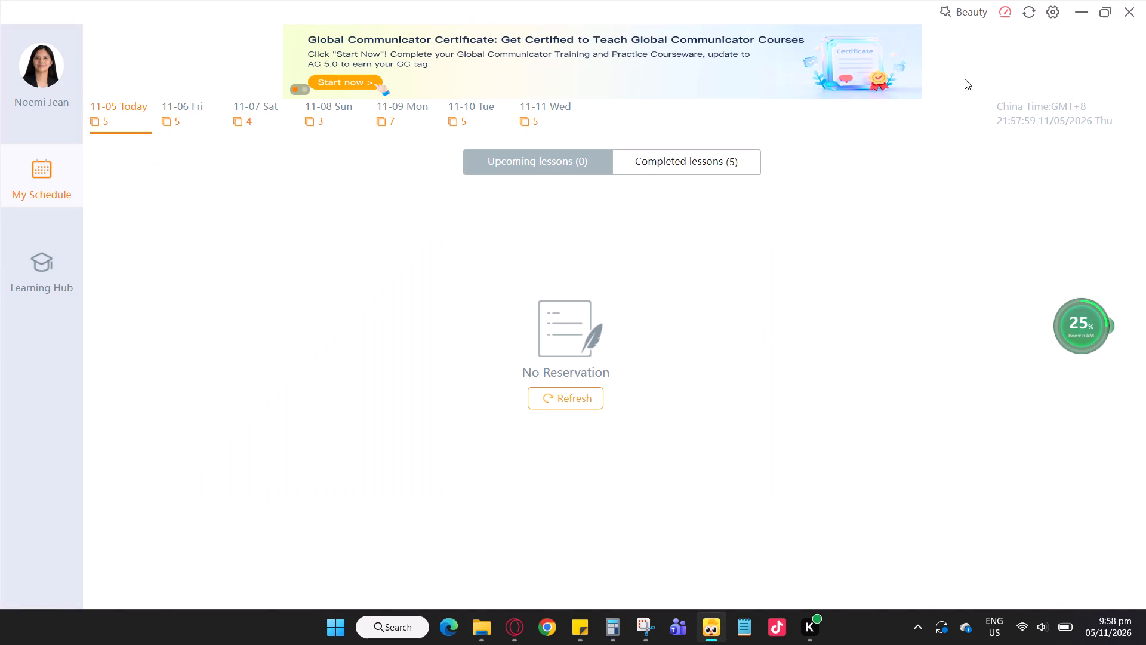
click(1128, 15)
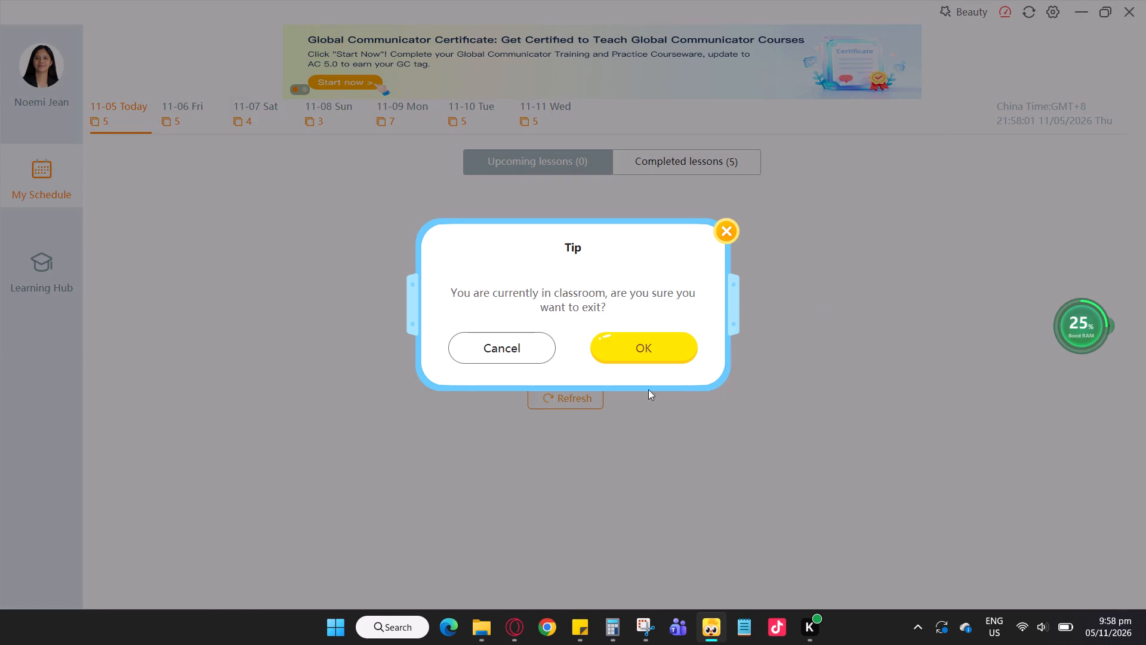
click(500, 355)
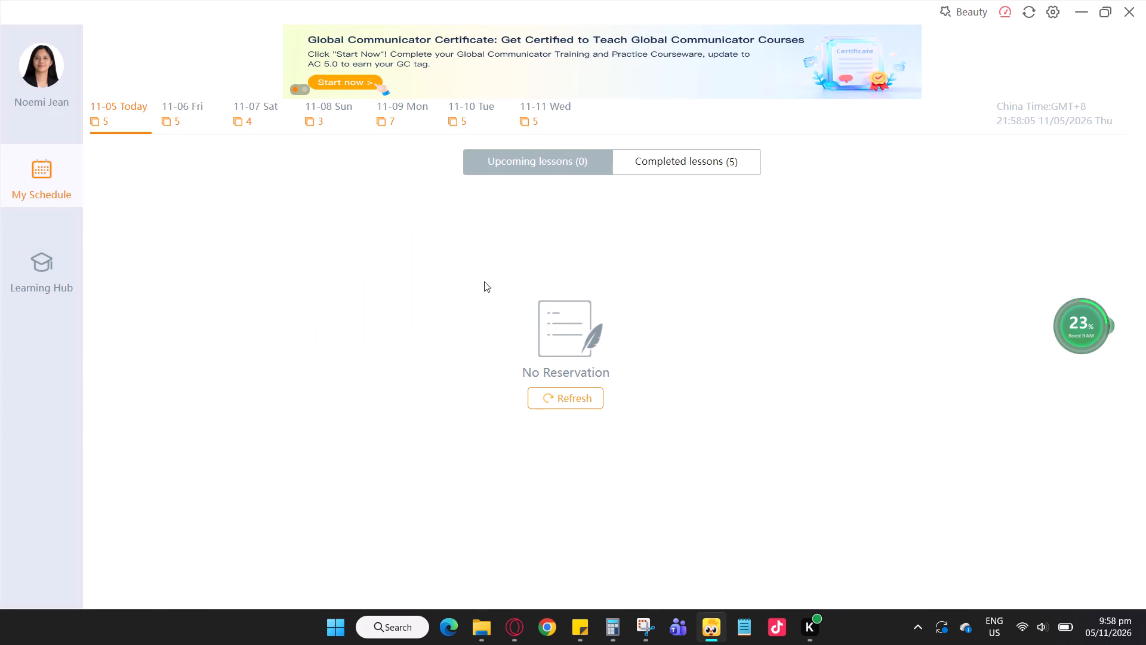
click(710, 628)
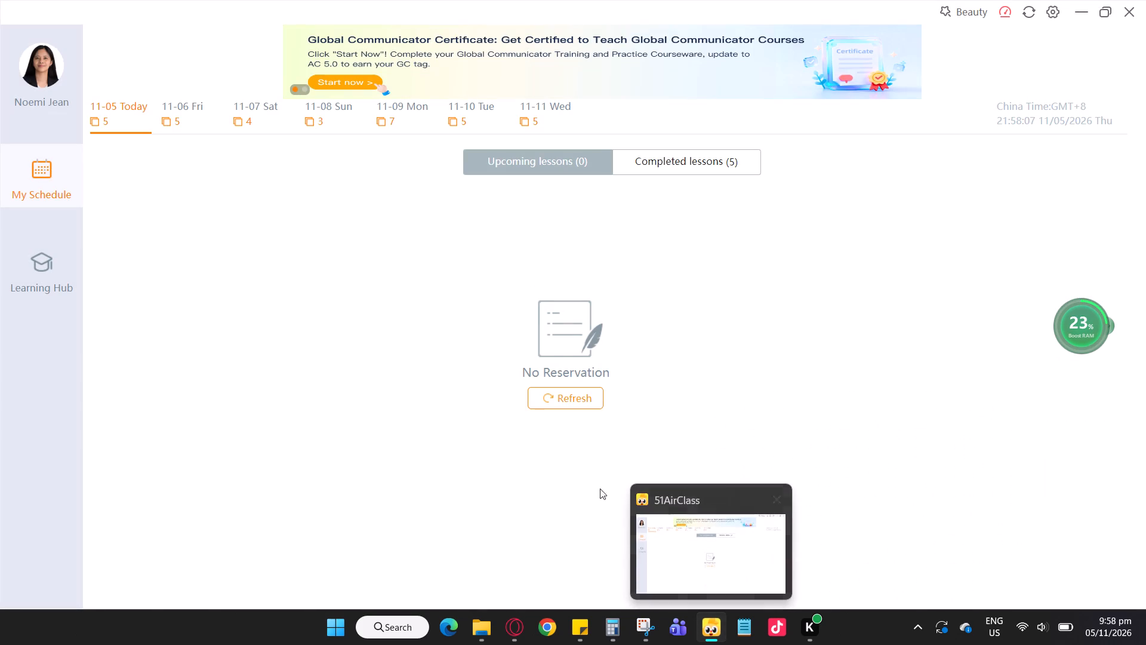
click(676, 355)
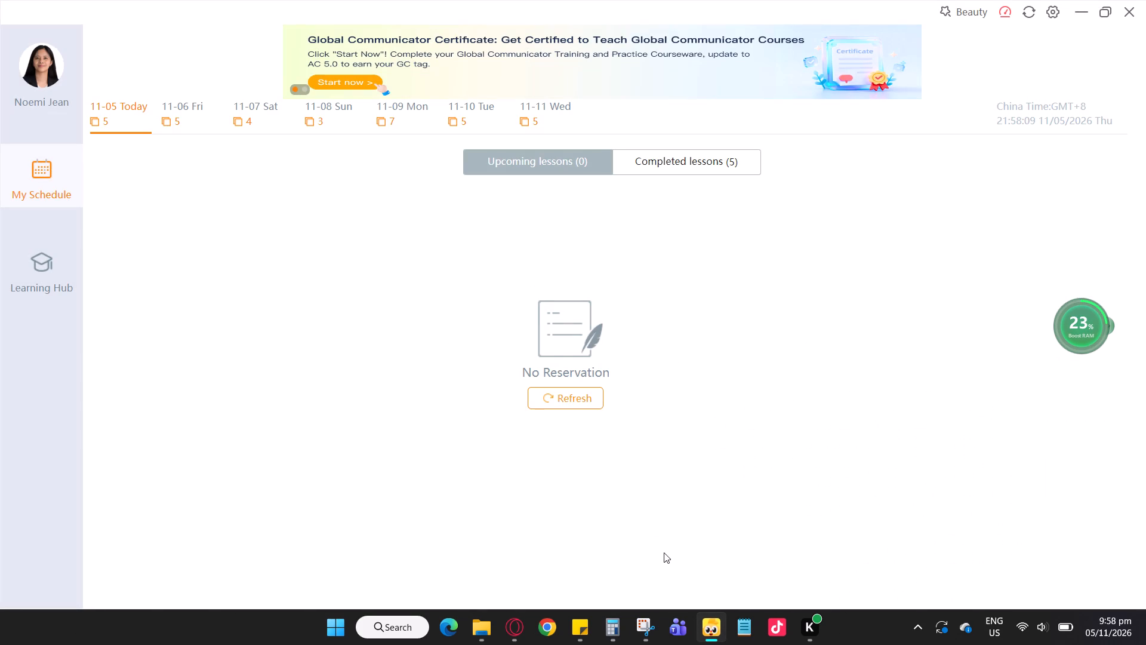
Switch to the 51Talk lesson history in Opera, open the undone lesson memo for "The Food Pyramid" and agree to continue.
click(713, 572)
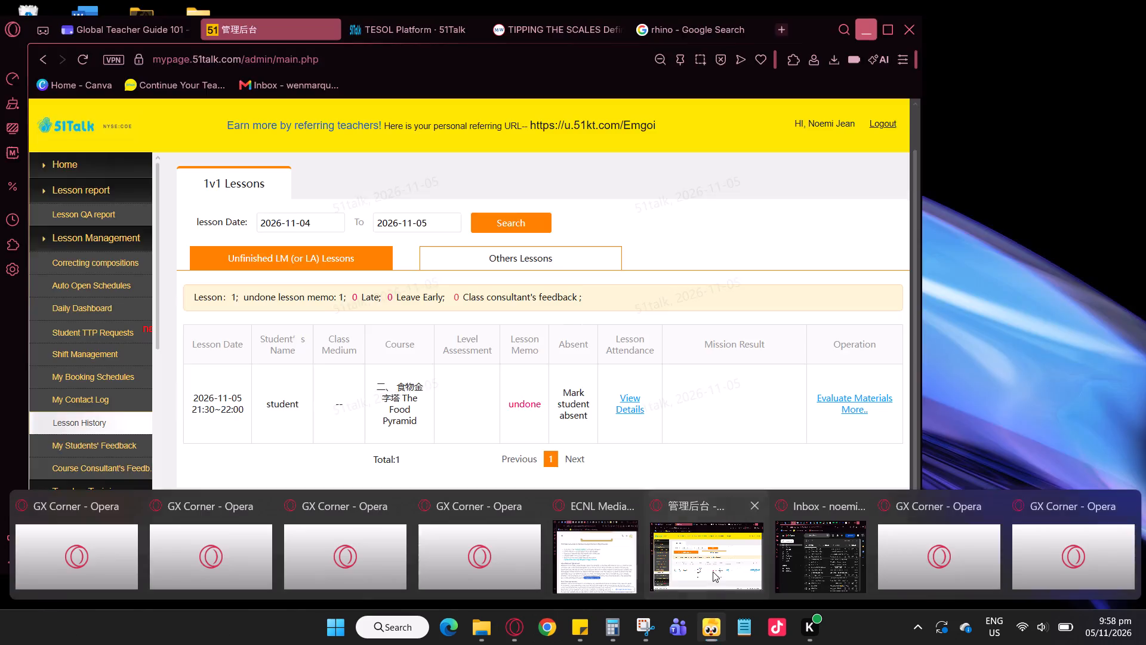
click(526, 403)
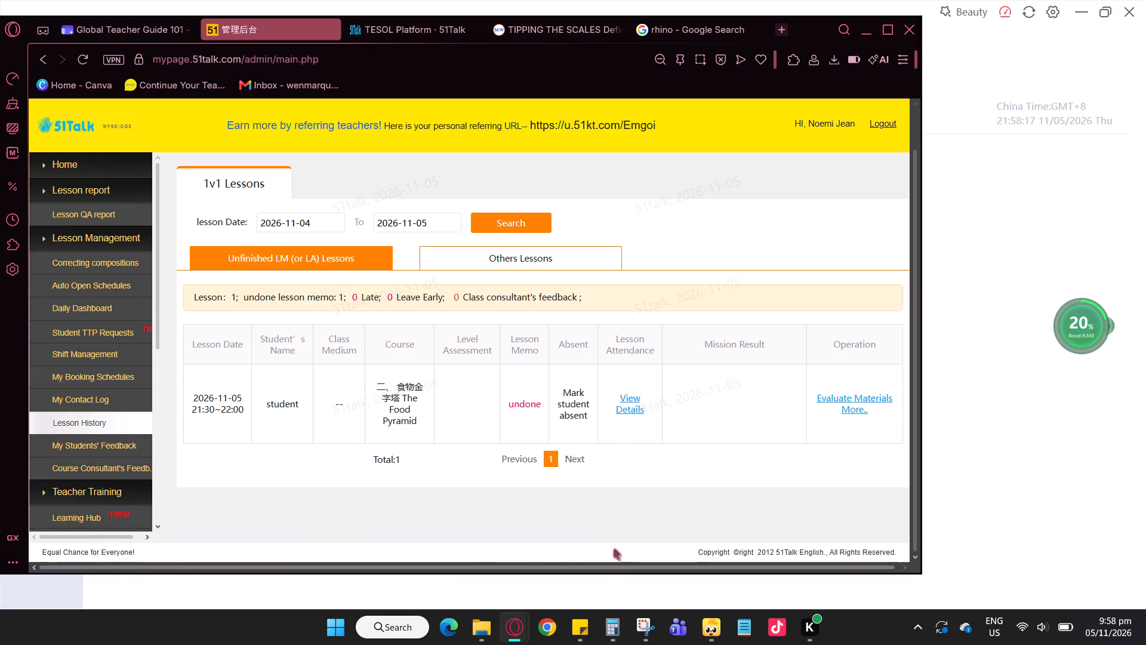
click(524, 406)
click(510, 630)
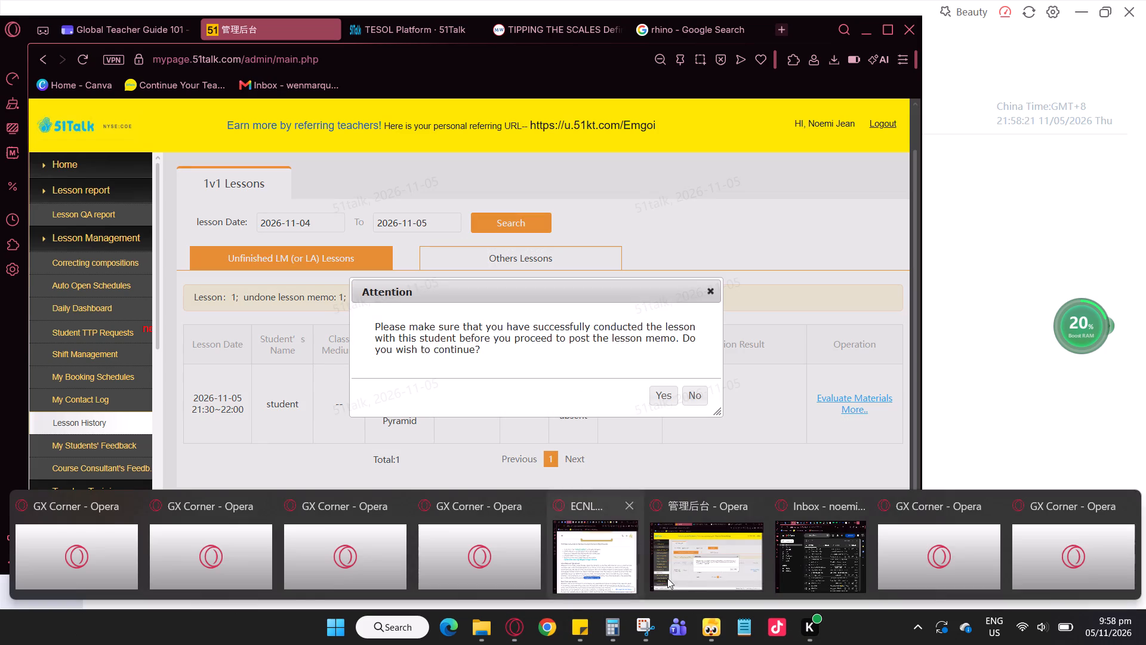
click(670, 398)
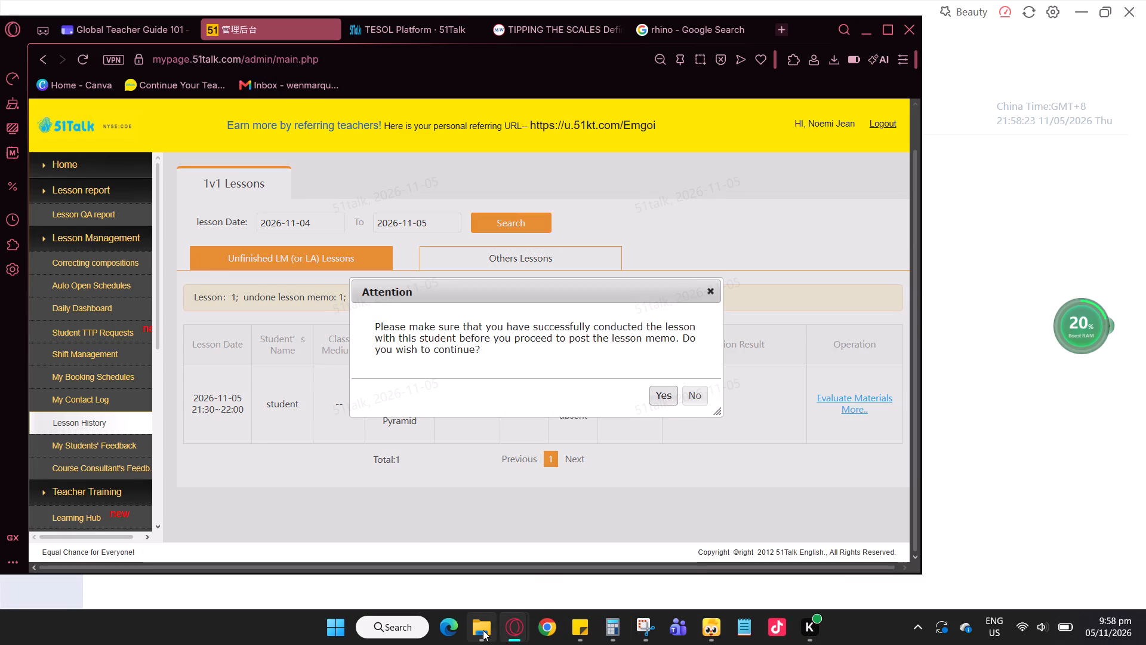
Switch to the ECNL Media Market math task in Opera, dismiss the ad and submit 14 as the grape count.
click(483, 630)
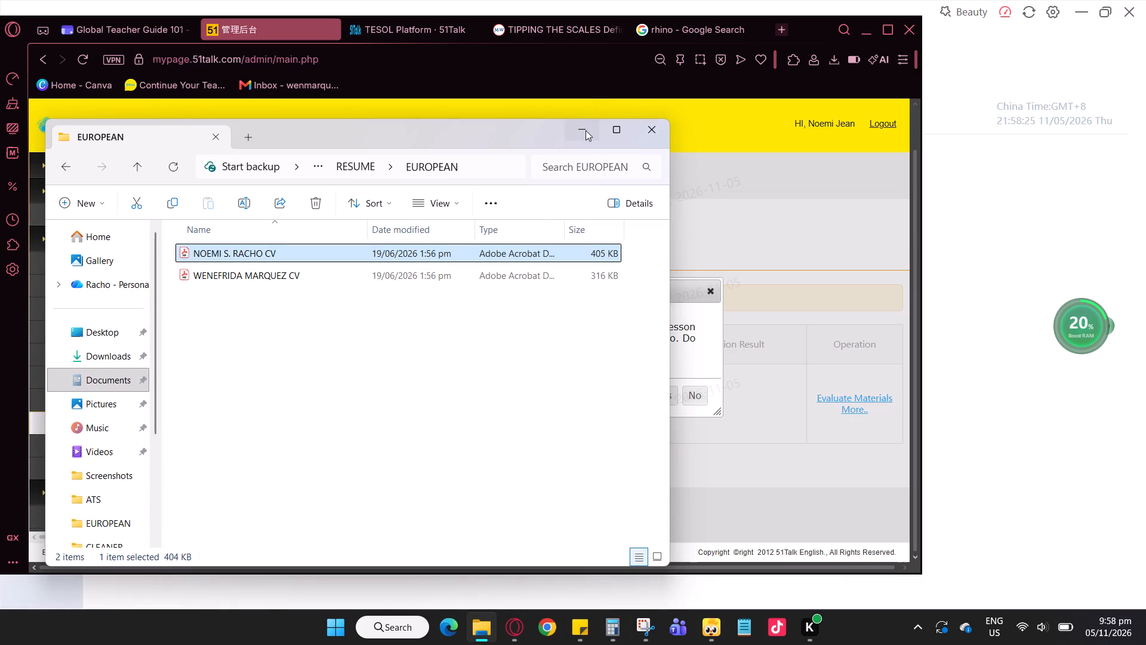
click(586, 130)
click(508, 626)
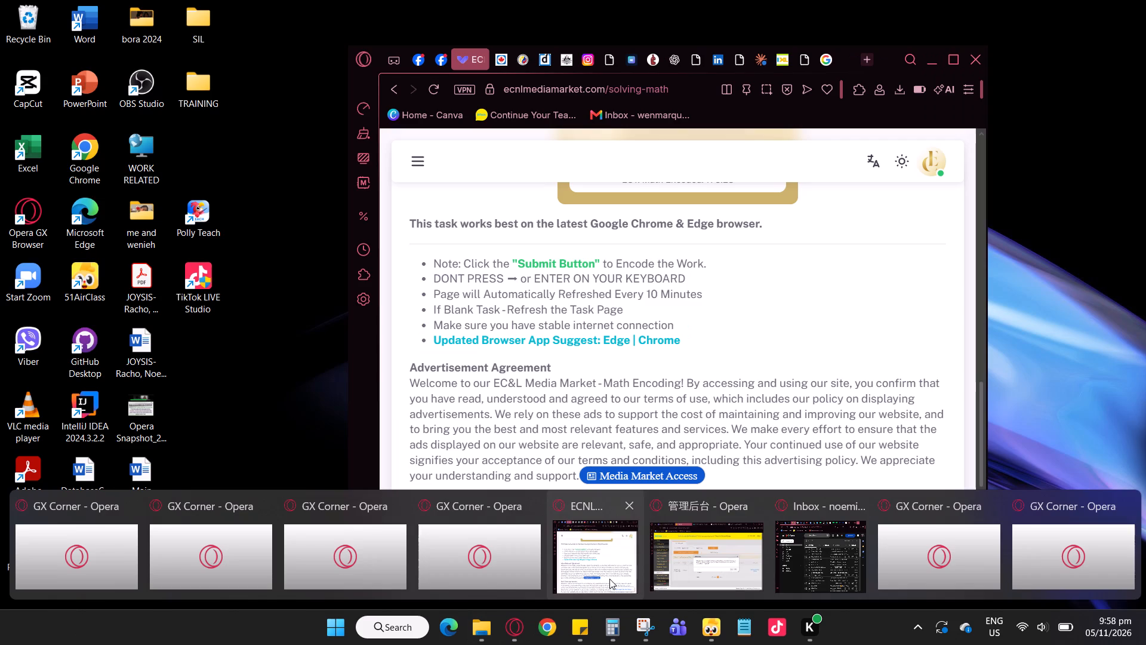
click(609, 576)
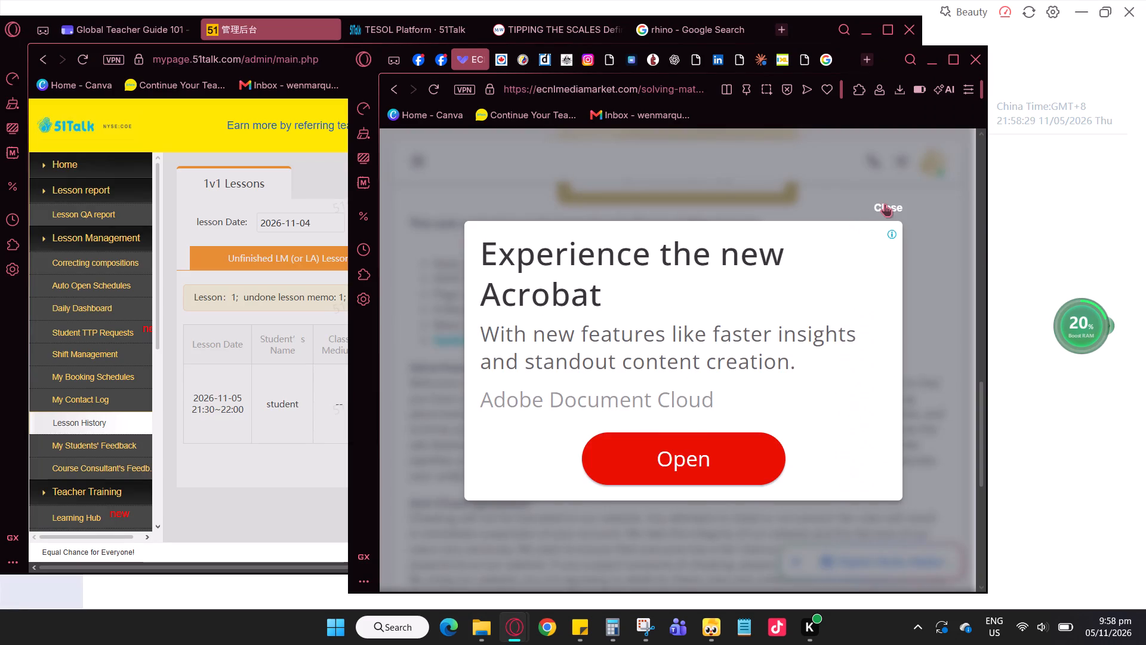
click(885, 204)
scroll(732, 351, up, 1)
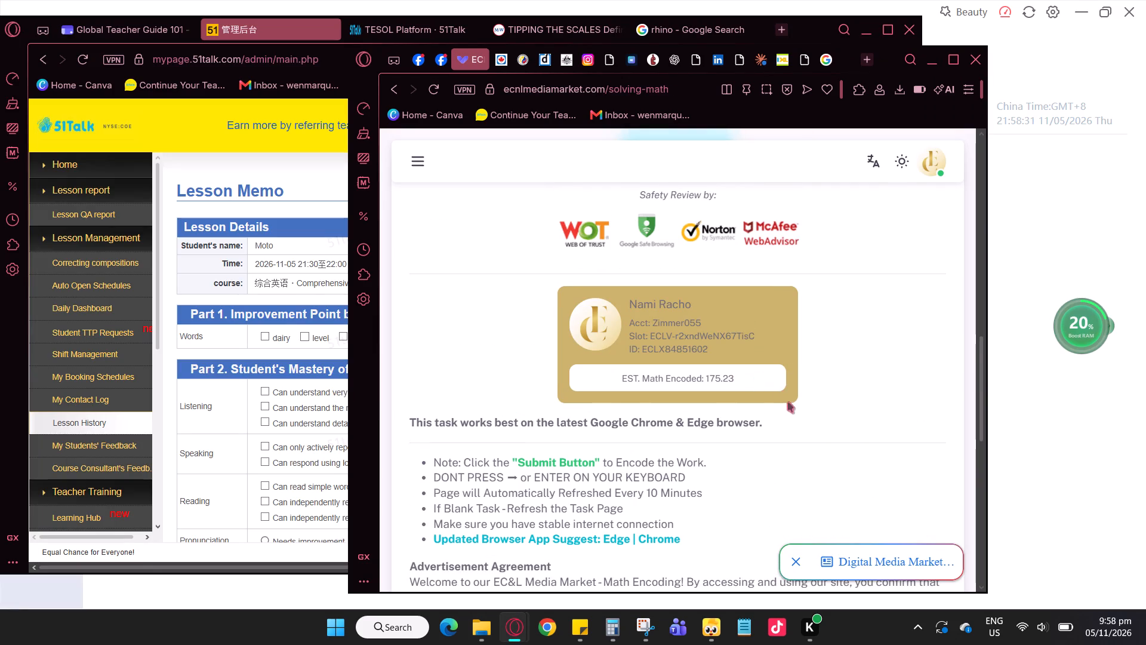
scroll(789, 403, up, 1)
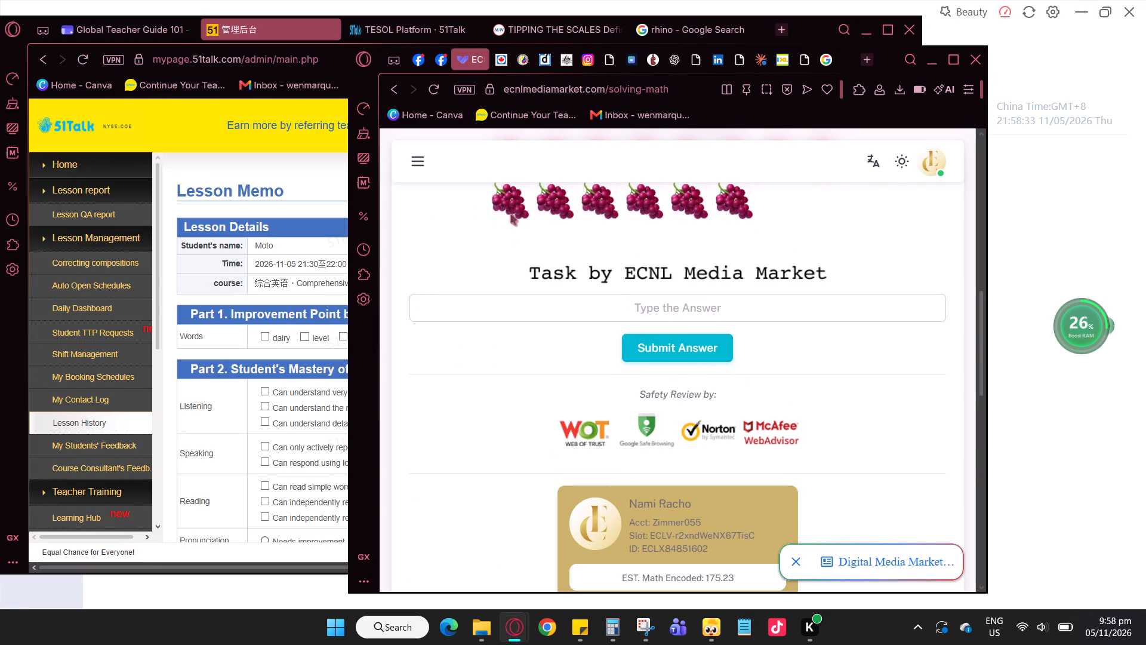
scroll(560, 246, up, 1)
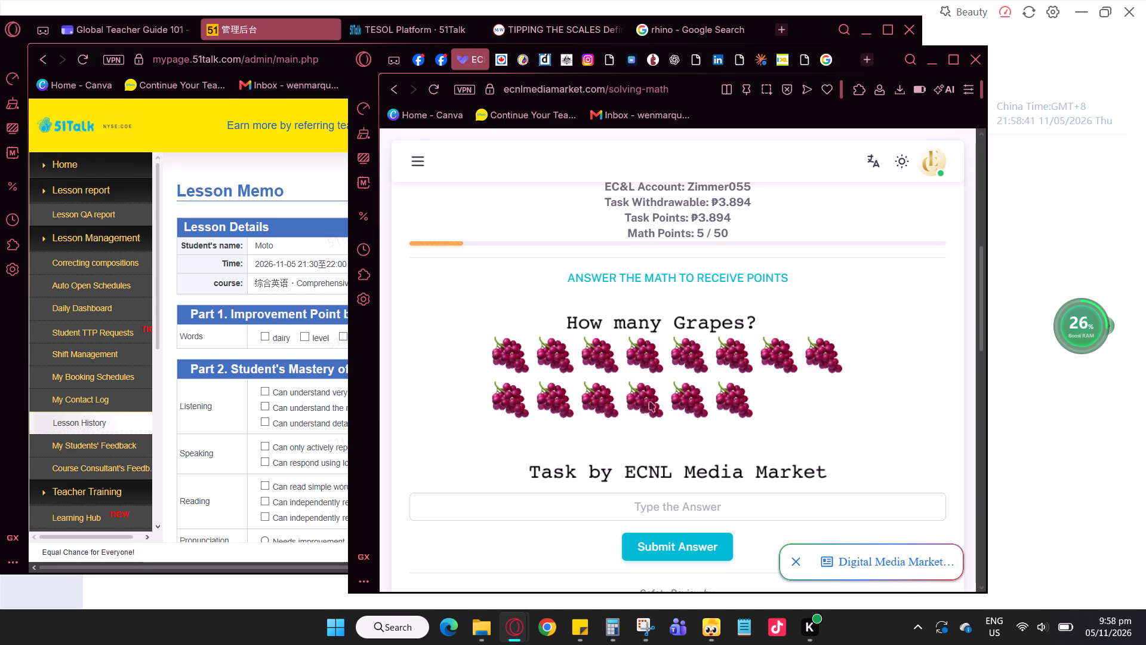
click(646, 511)
text(14)
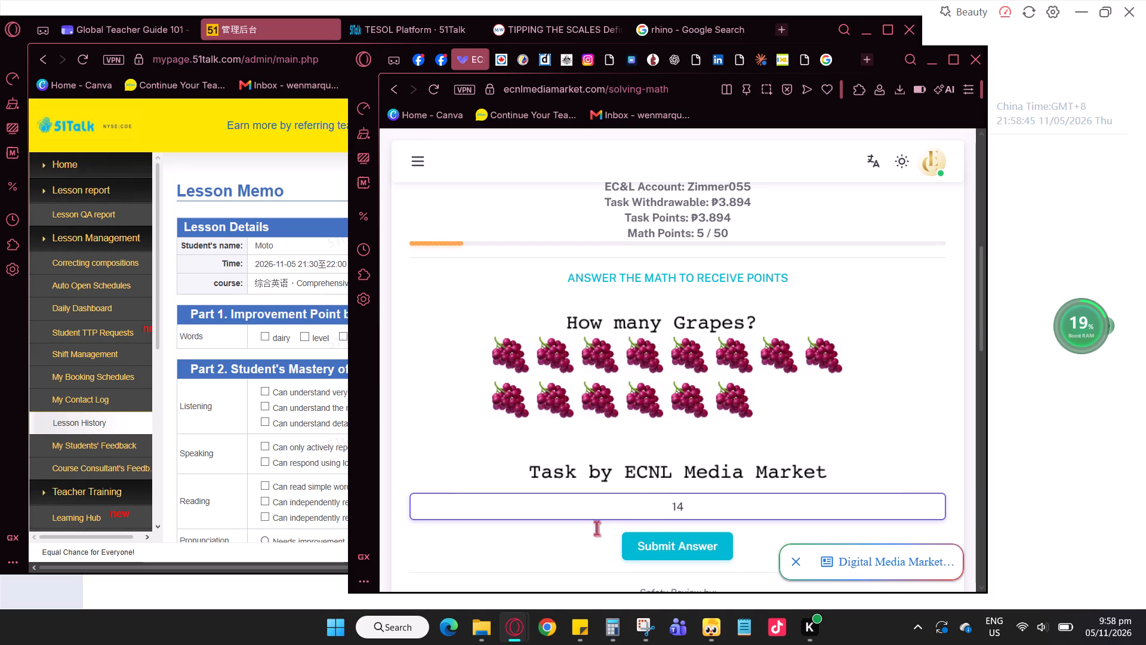
click(673, 540)
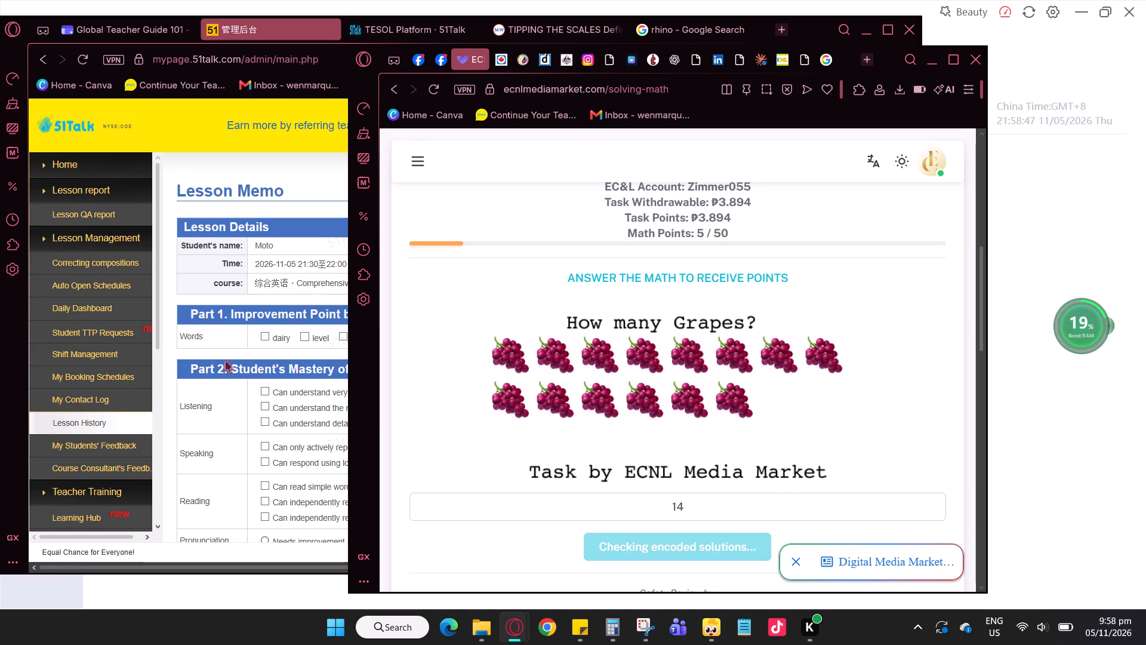
In the Lesson Memo, tick "dairy", understanding very basic greetings, words and instructions, repeating after the teacher, and responding using simple words.
click(226, 361)
click(263, 339)
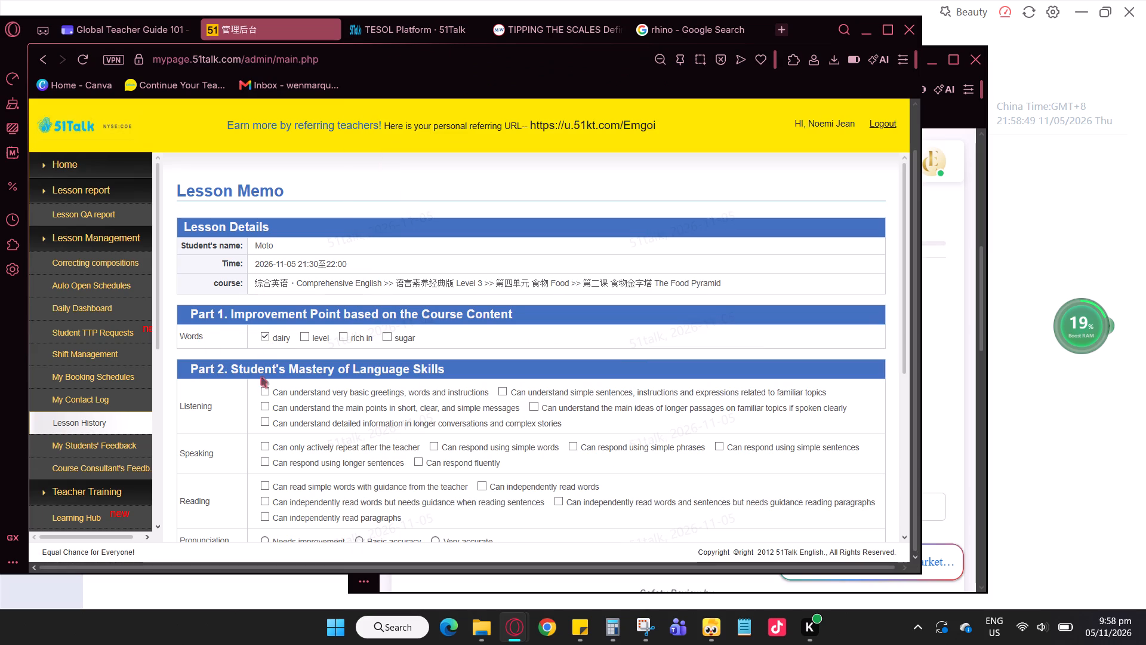
click(266, 390)
click(266, 447)
click(435, 447)
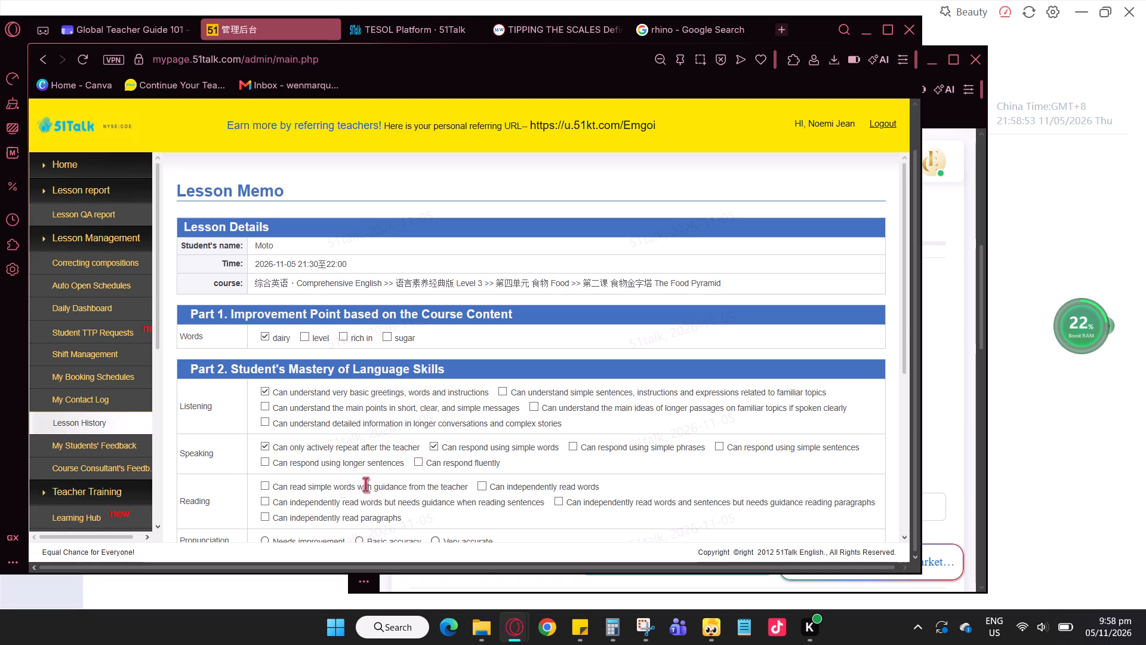
Tick reading simple words with guidance and independently reading words, and rate pronunciation as "Needs improvement".
click(267, 484)
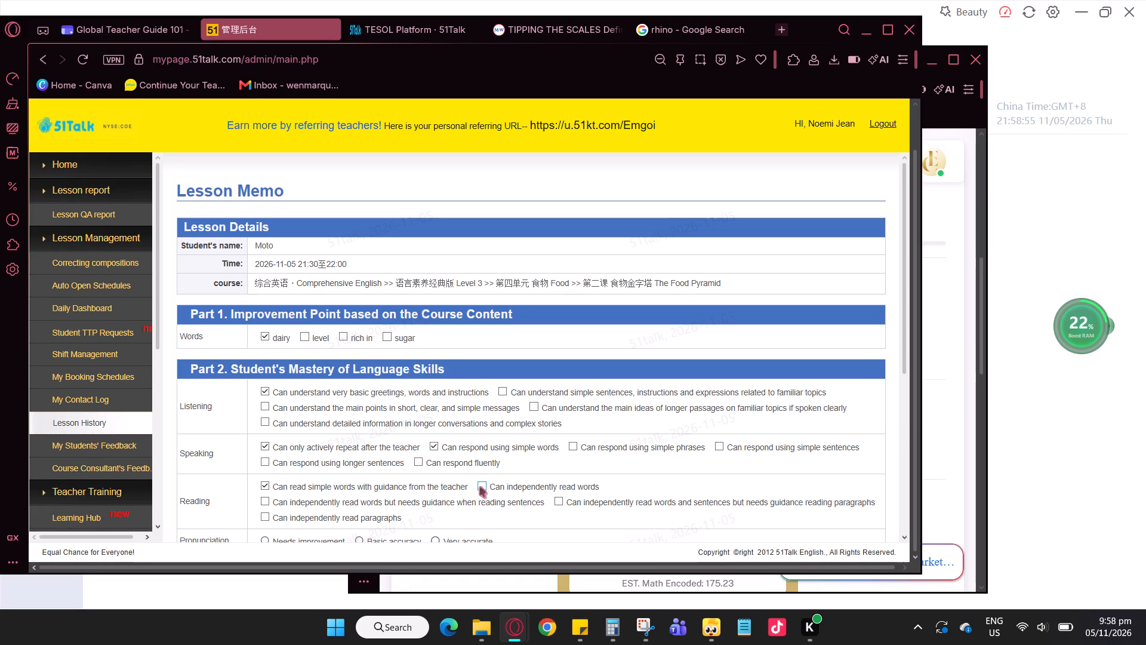
click(480, 487)
scroll(353, 468, down, 1)
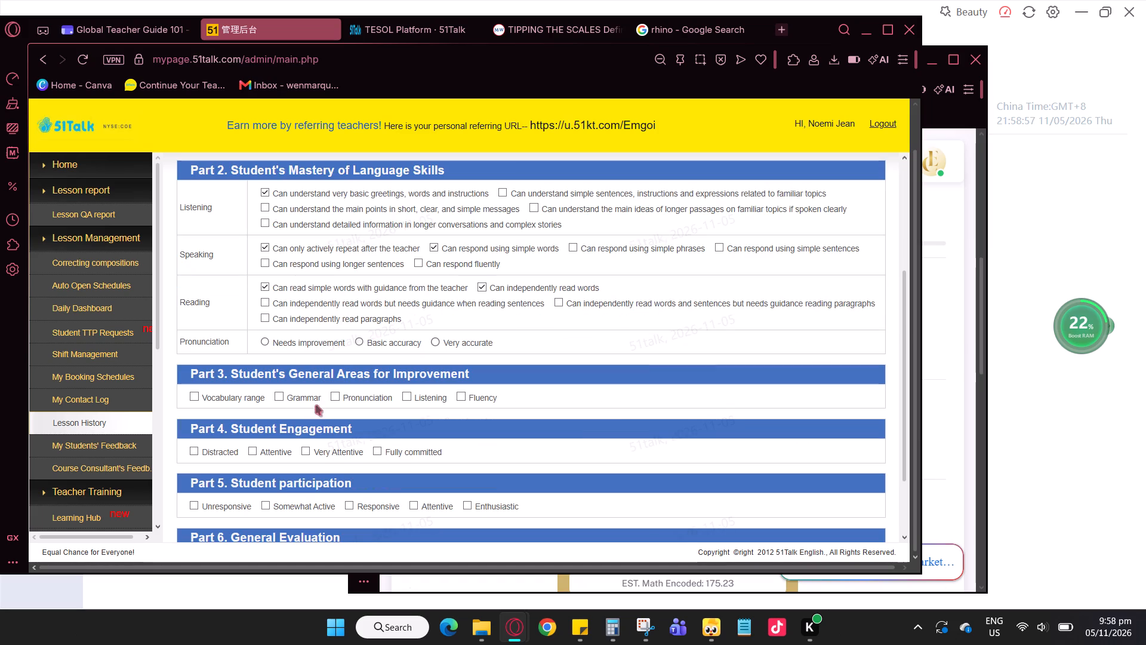
click(265, 340)
Tick Vocabulary range, Grammar, Pronunciation, Listening and Fluency as the student's general areas for improvement.
click(192, 393)
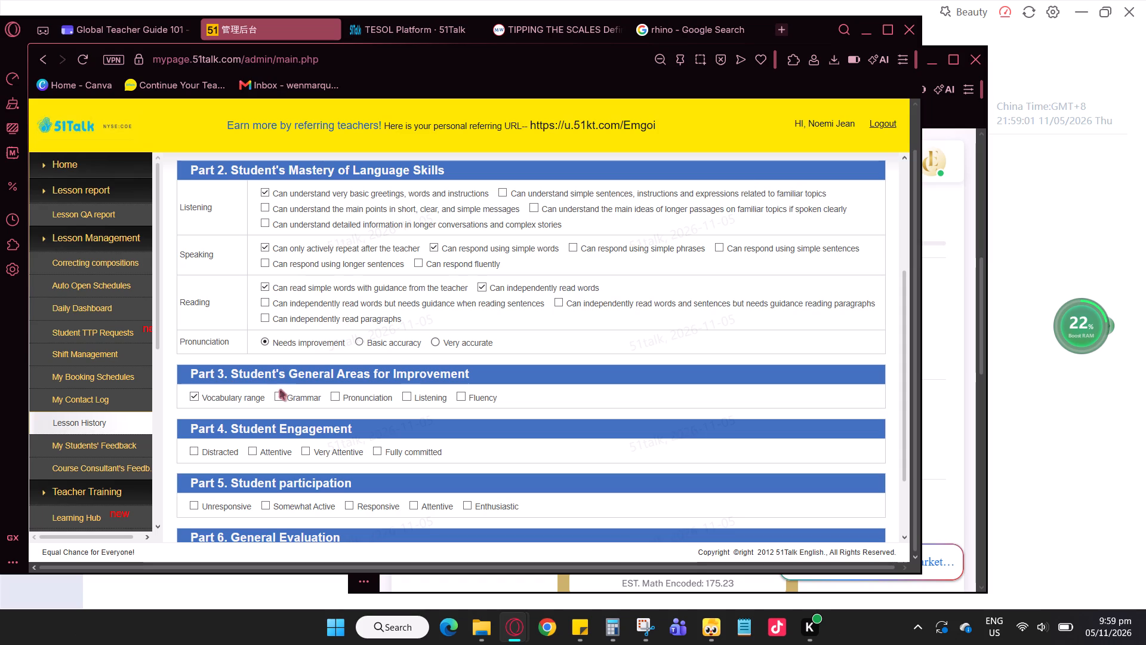
click(283, 395)
click(334, 398)
click(409, 397)
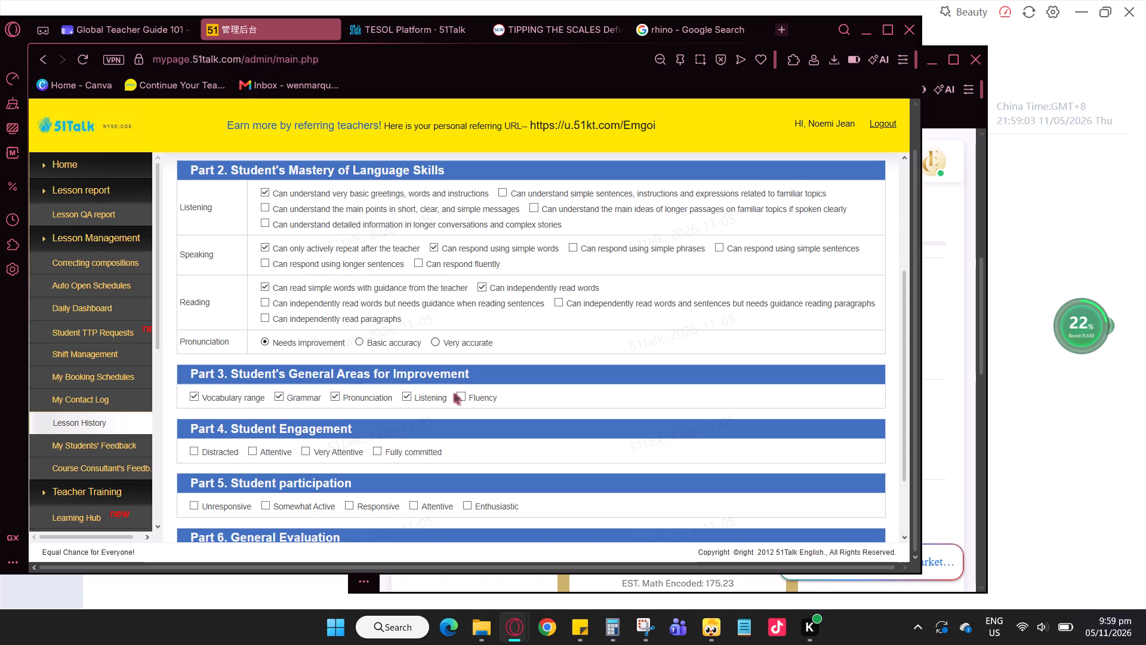
click(459, 396)
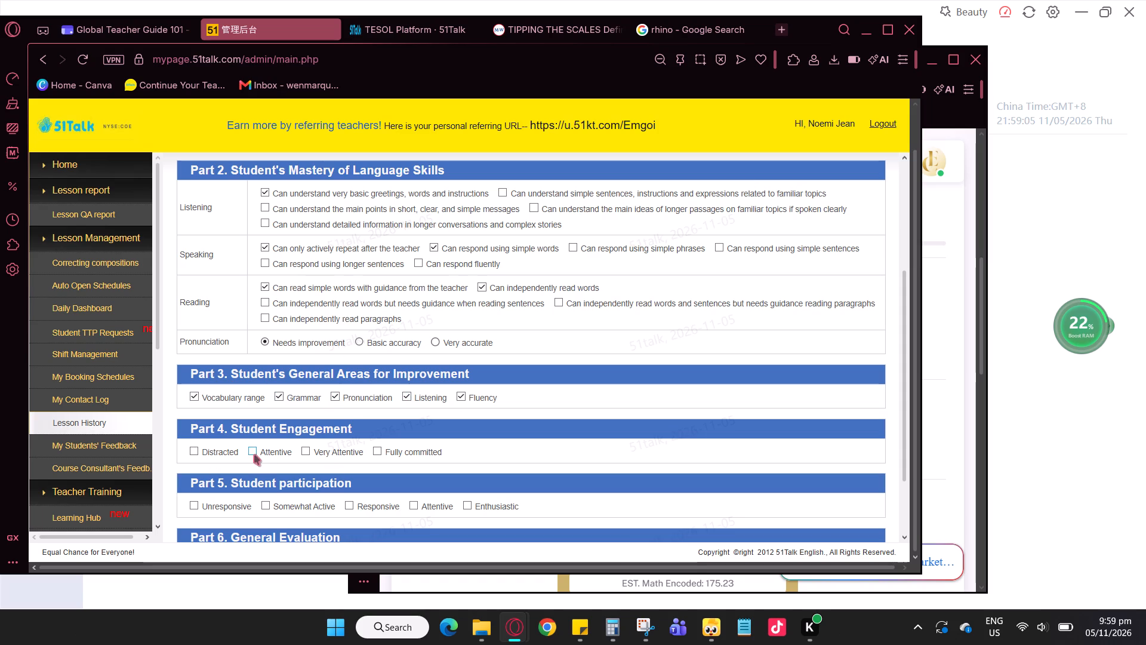
Tick "Attentive" for student engagement, and "Somewhat Active" and "Responsive" for student participation.
click(249, 452)
scroll(249, 452, down, 1)
click(265, 414)
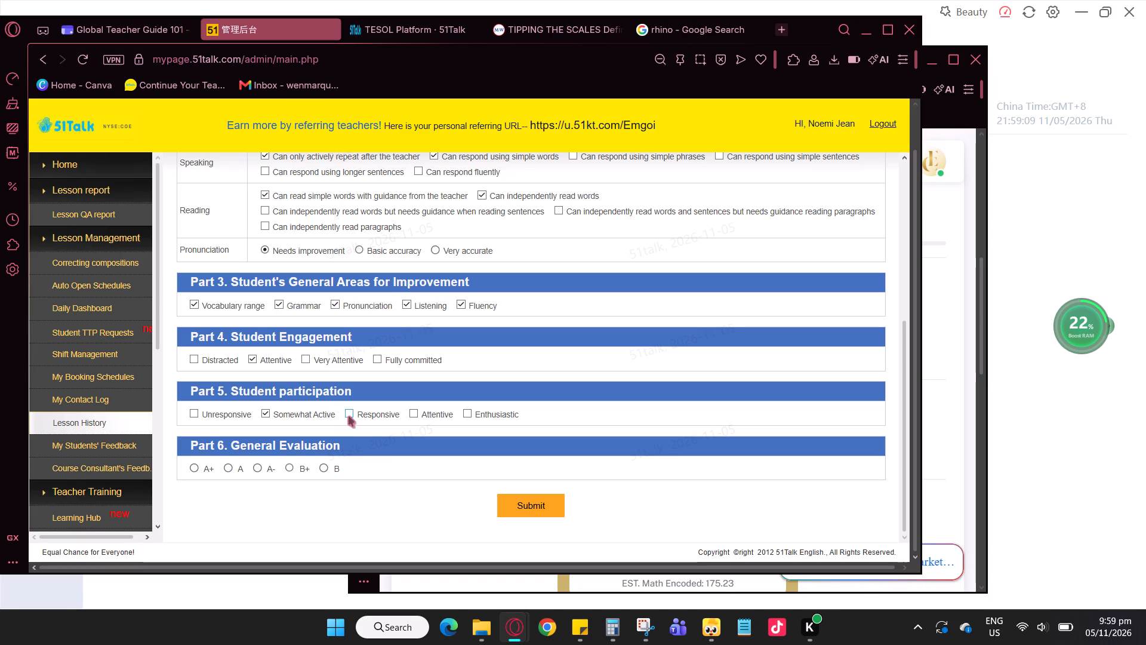
click(347, 414)
Set the general evaluation to B+ and submit the lesson memo.
click(292, 465)
scroll(300, 460, down, 2)
click(528, 503)
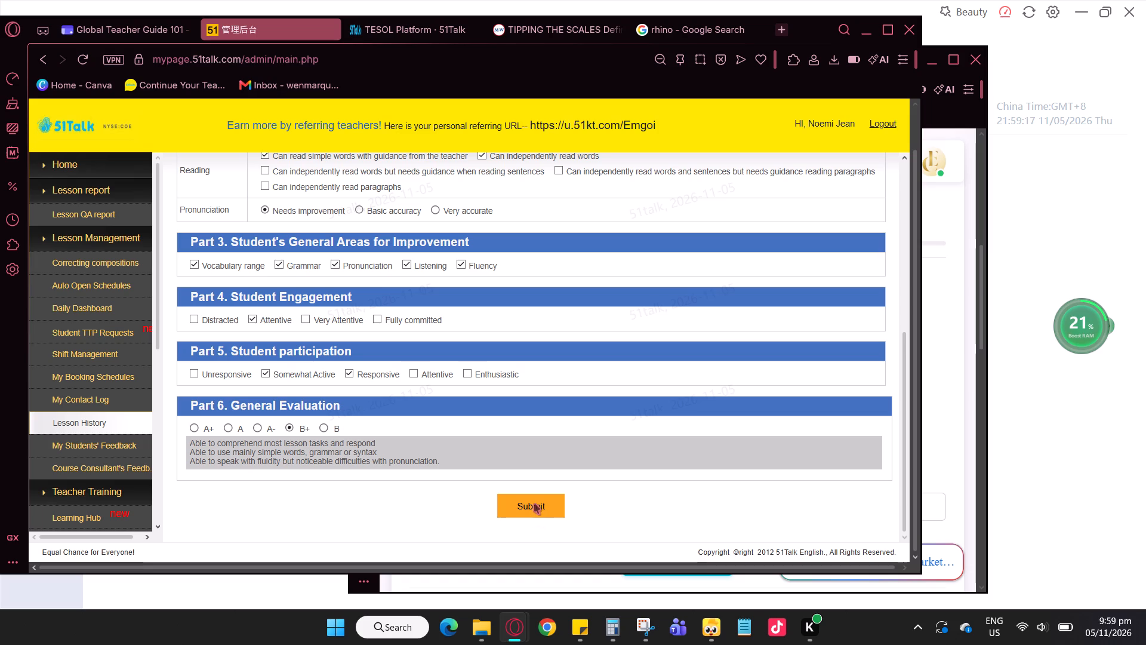
Submit the completed lesson memo.
click(534, 503)
Work out 1043 + 907 from the ECNL Media Market math task with the calculator.
click(960, 203)
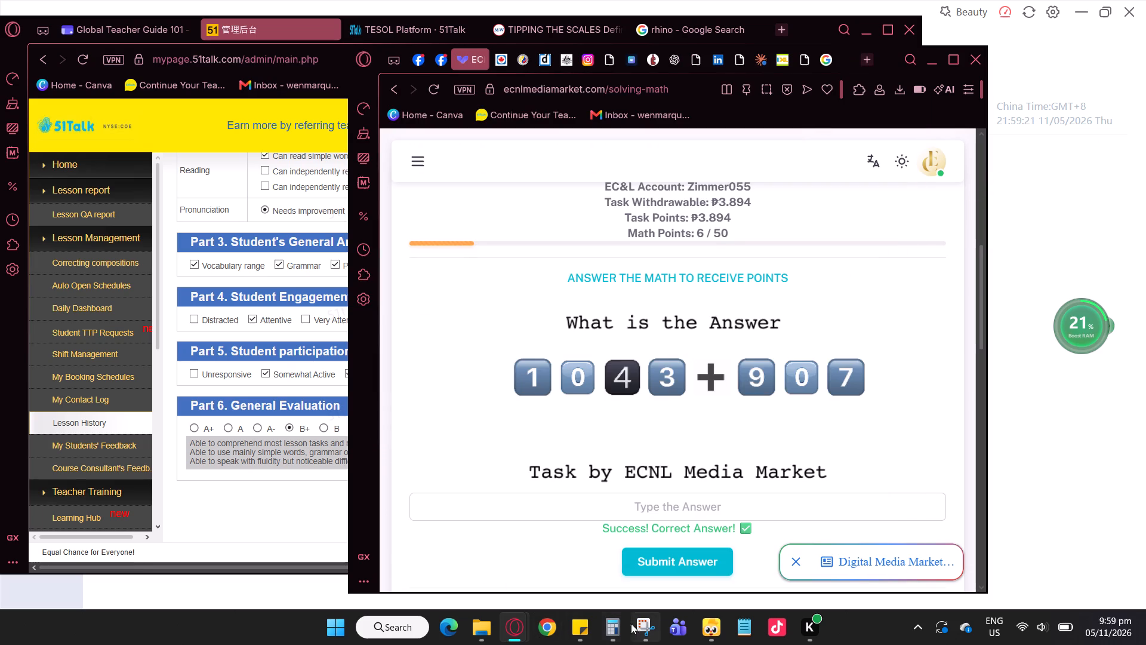
click(612, 622)
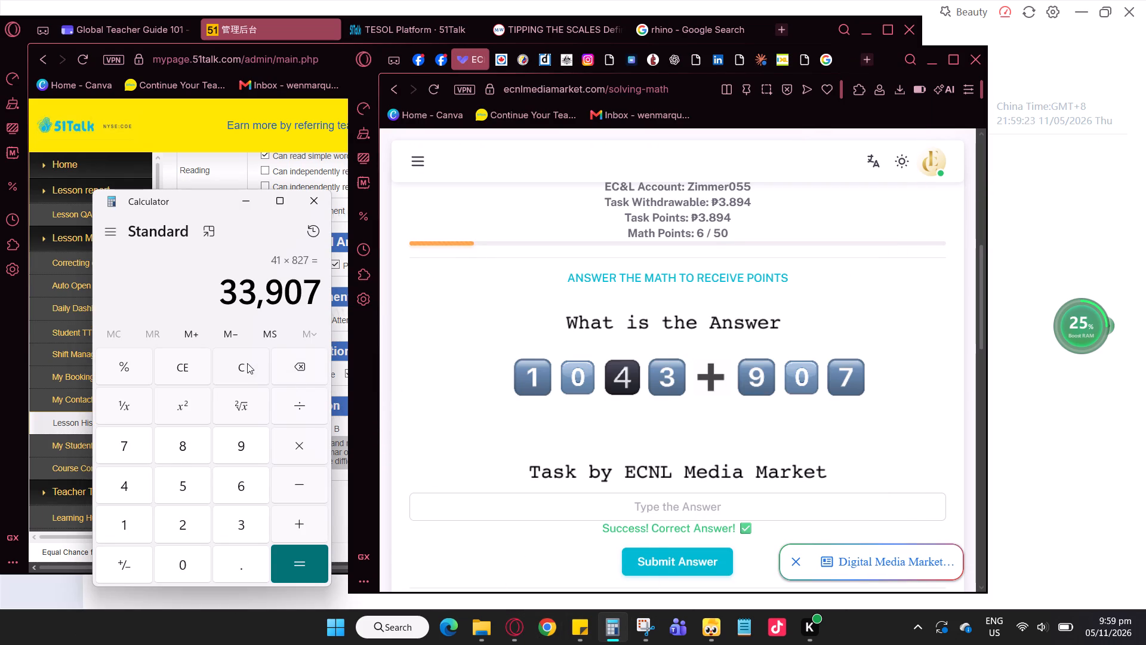
click(247, 362)
text(10)
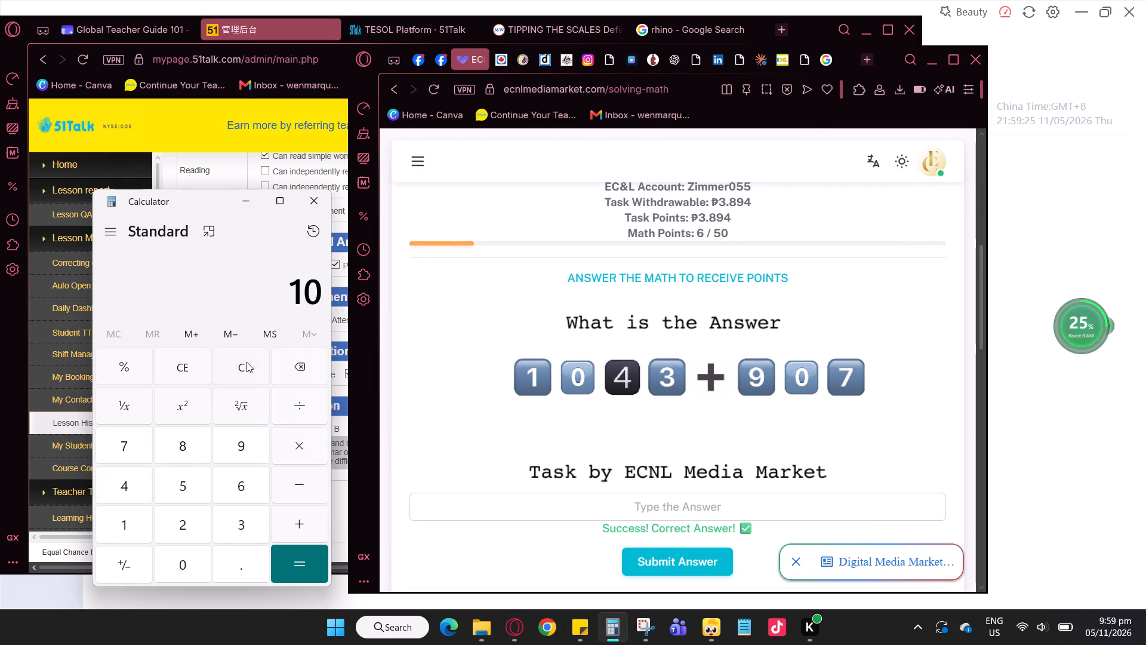
text(43)
key(plus)
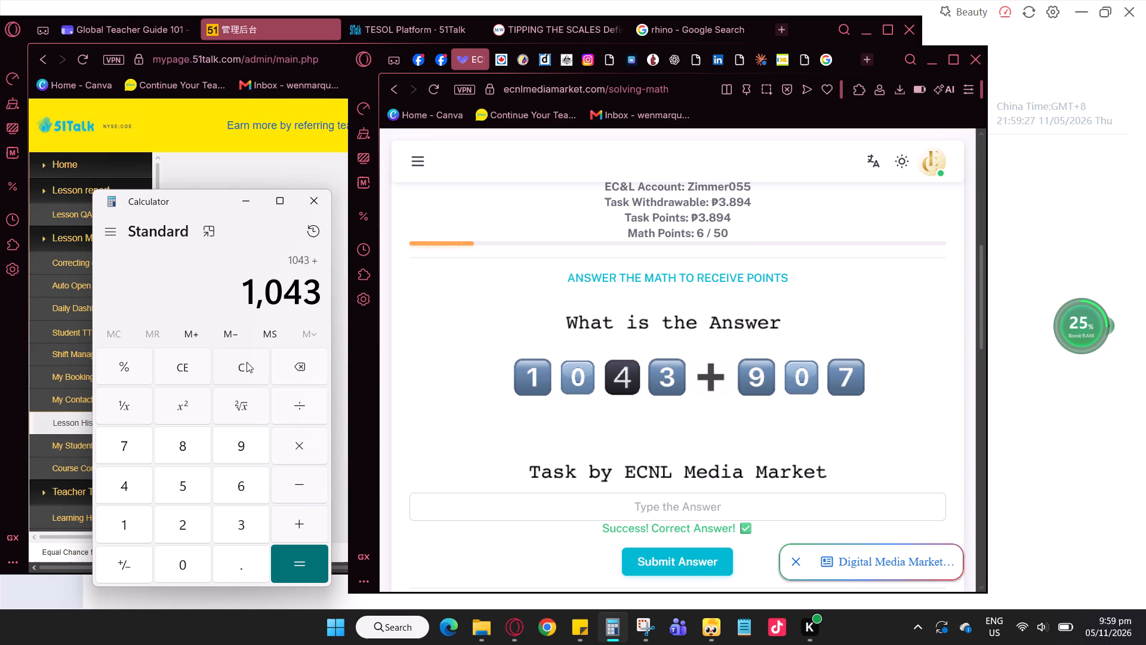
text(907)
key(Return)
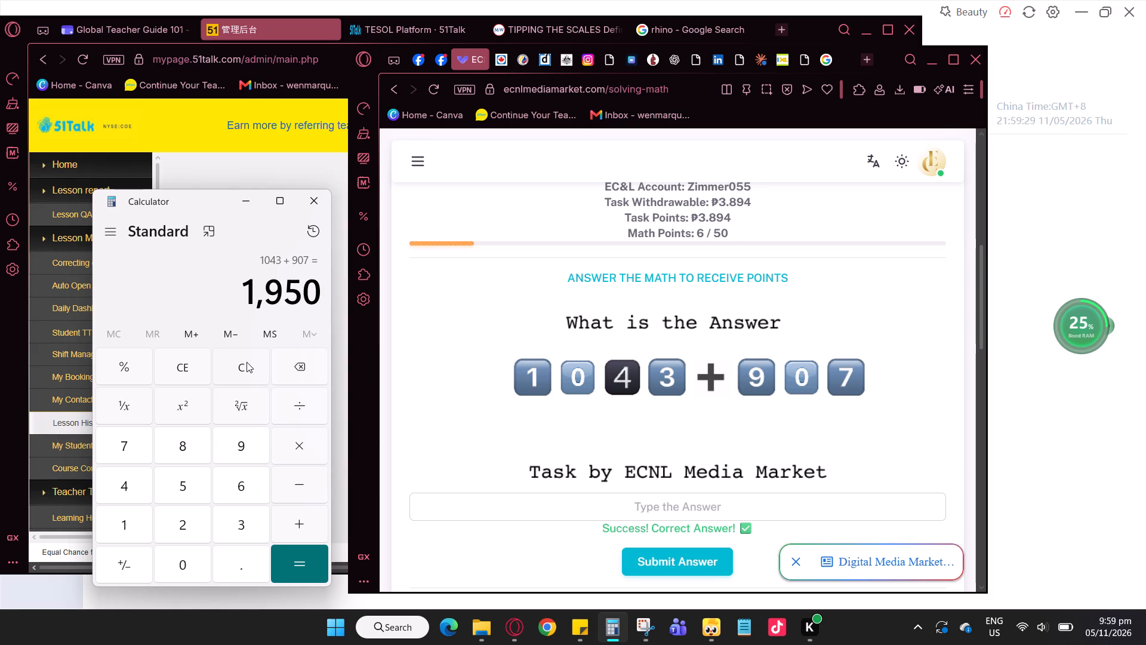
Submit 1950 as the answer to the ECNL Media Market addition task.
click(656, 509)
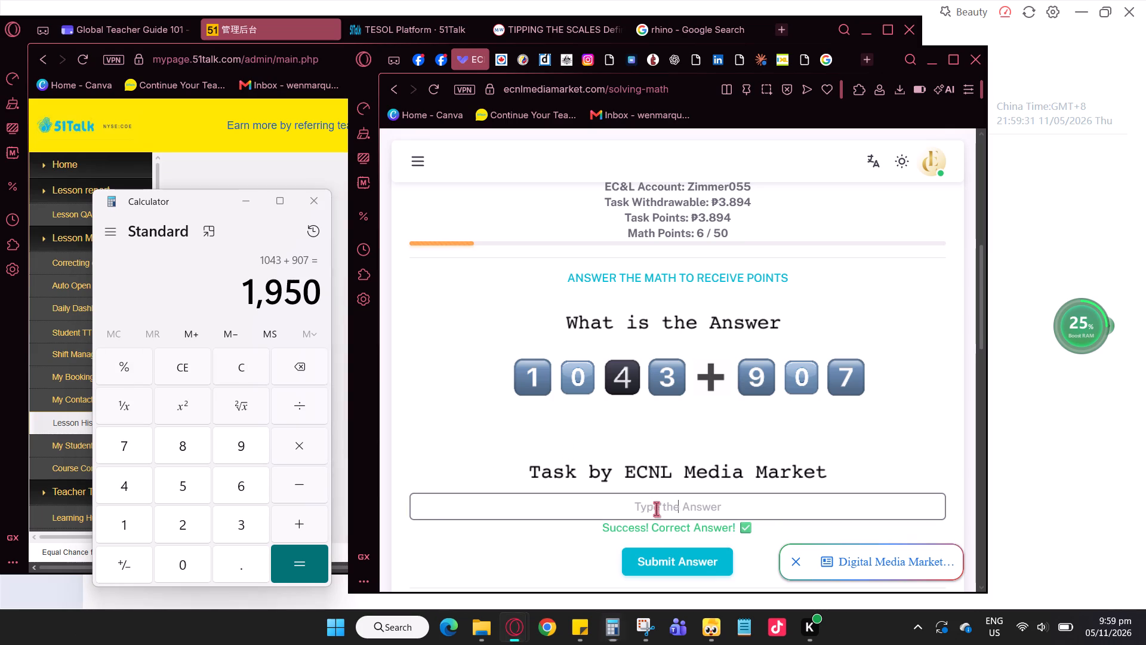
text(19)
text(50)
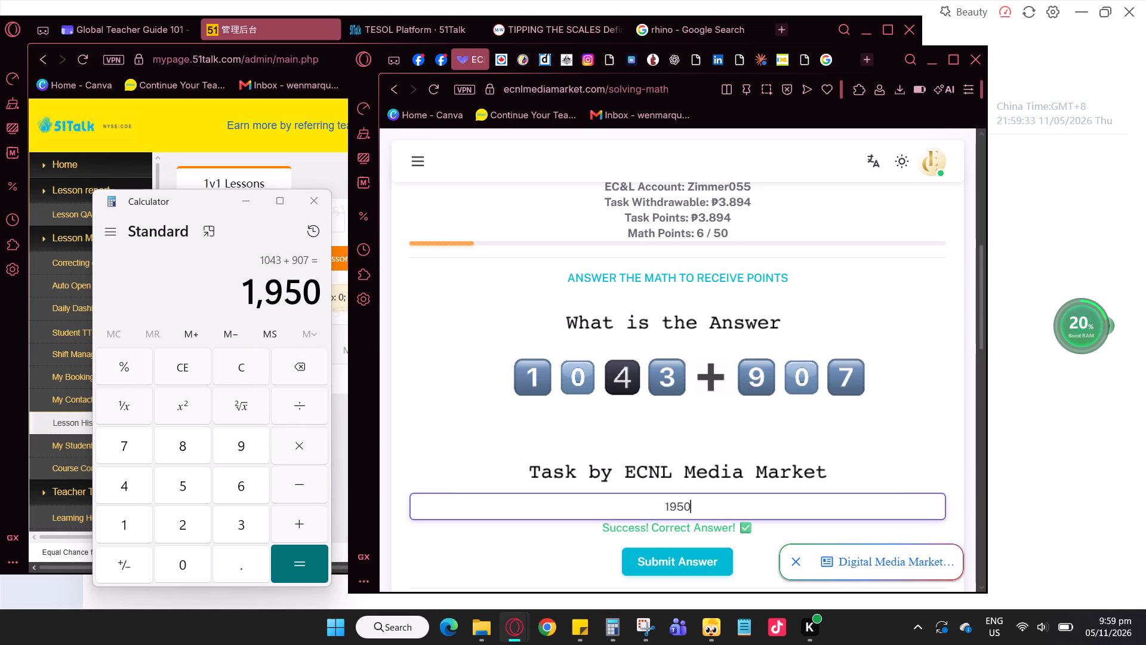
click(683, 563)
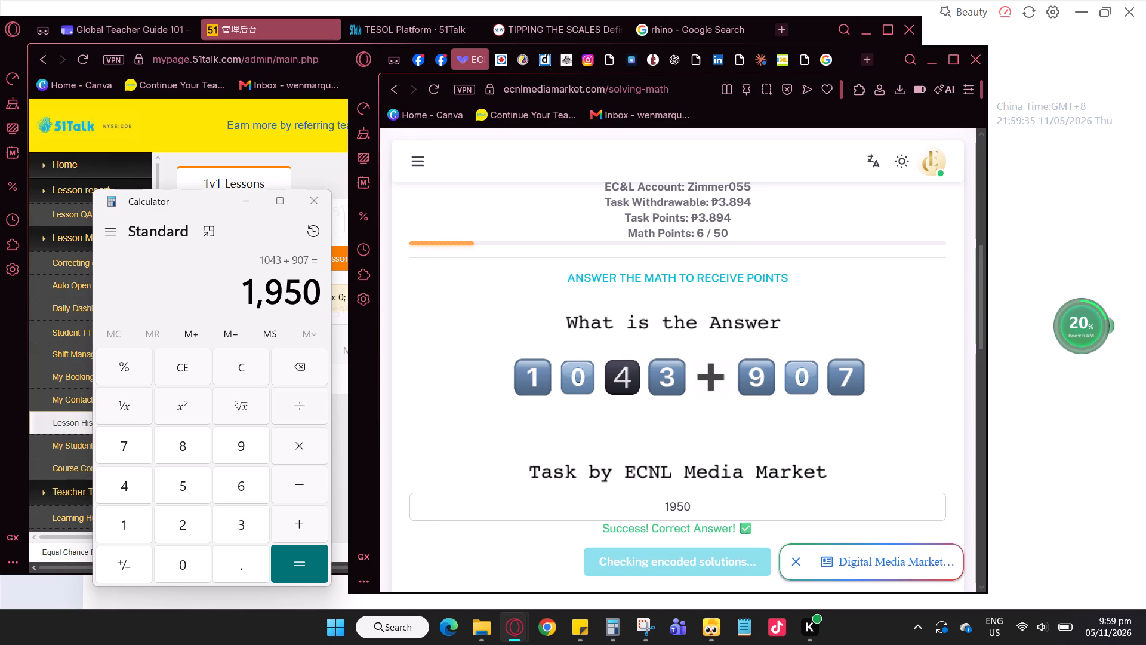
Check the Lesson QA report and the Lesson History in the 51Talk teacher portal.
click(321, 170)
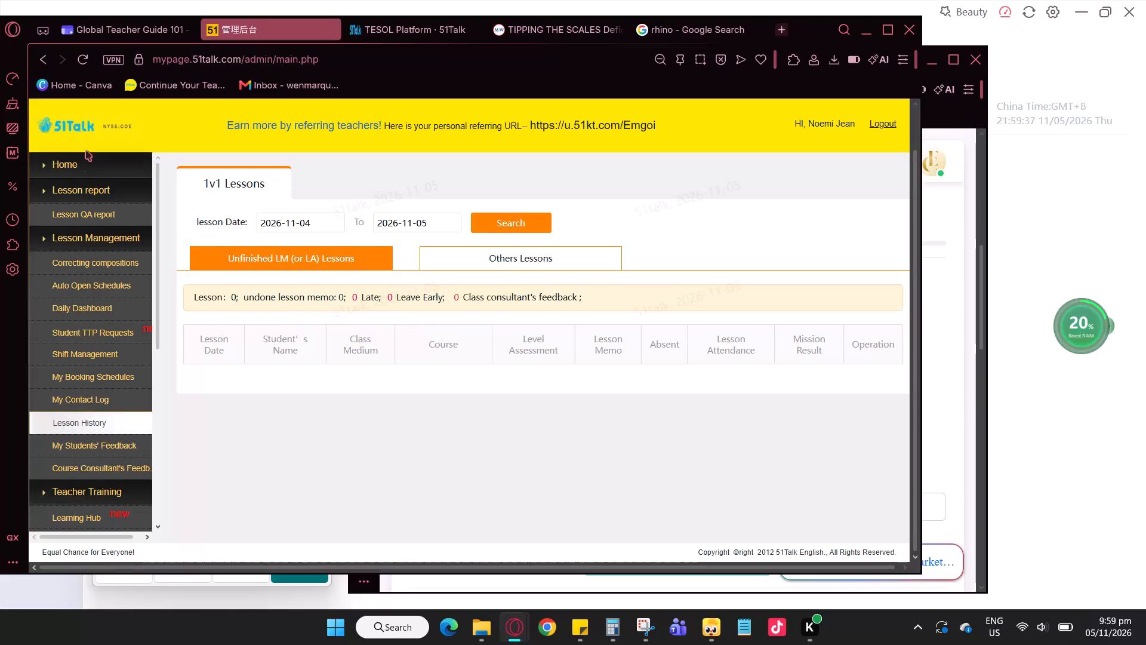
click(102, 213)
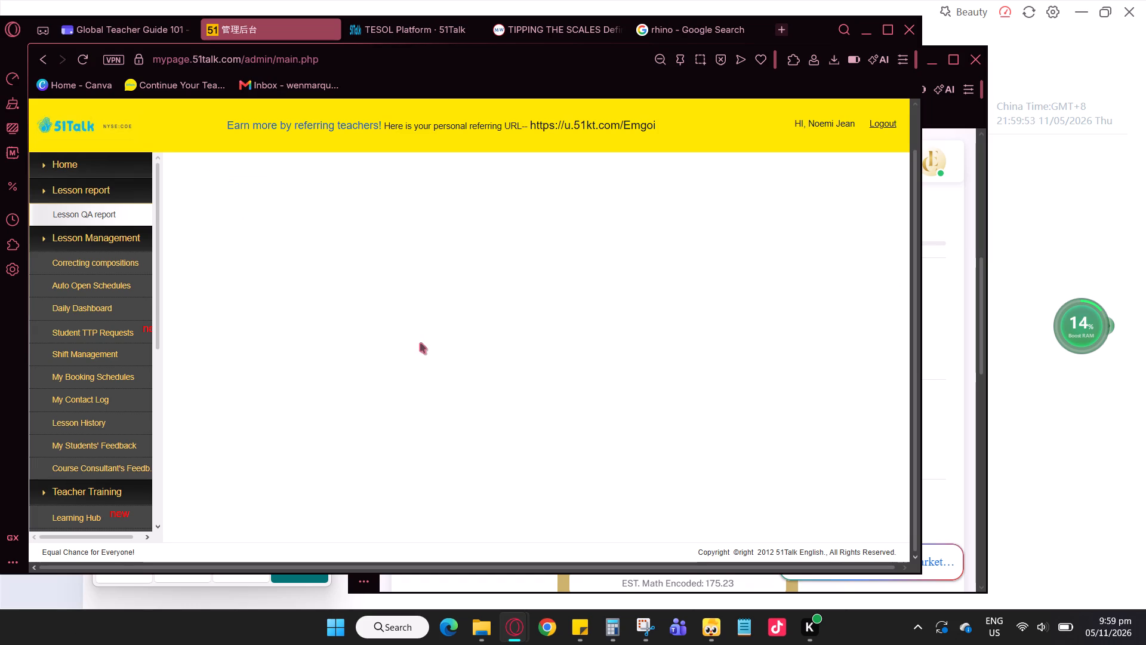
click(948, 226)
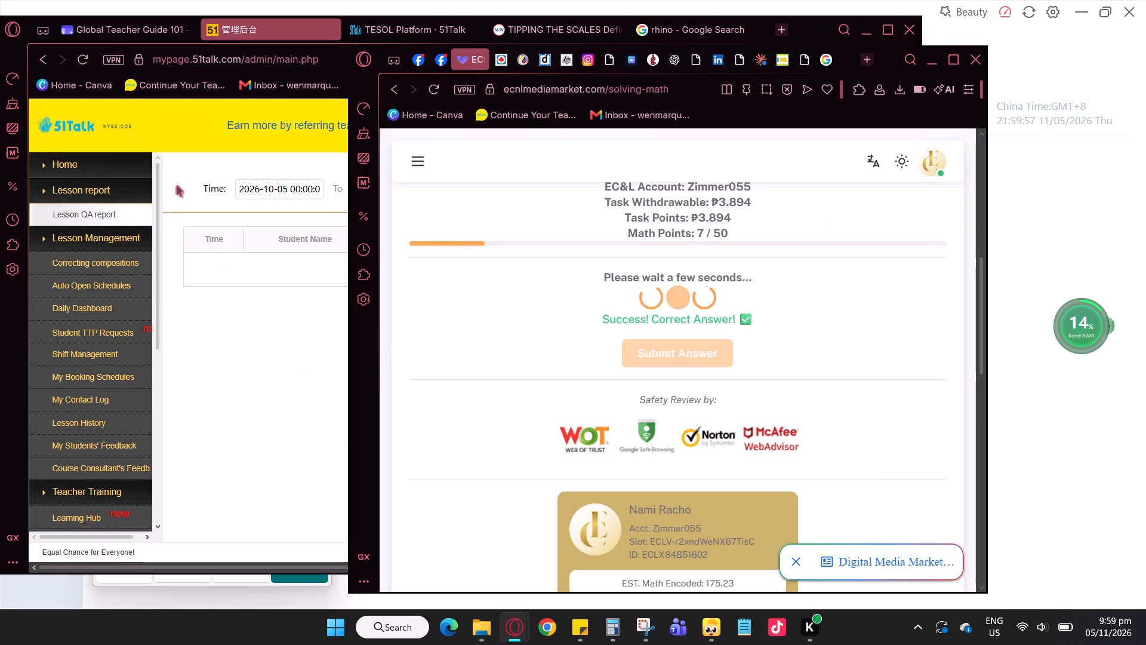
click(177, 186)
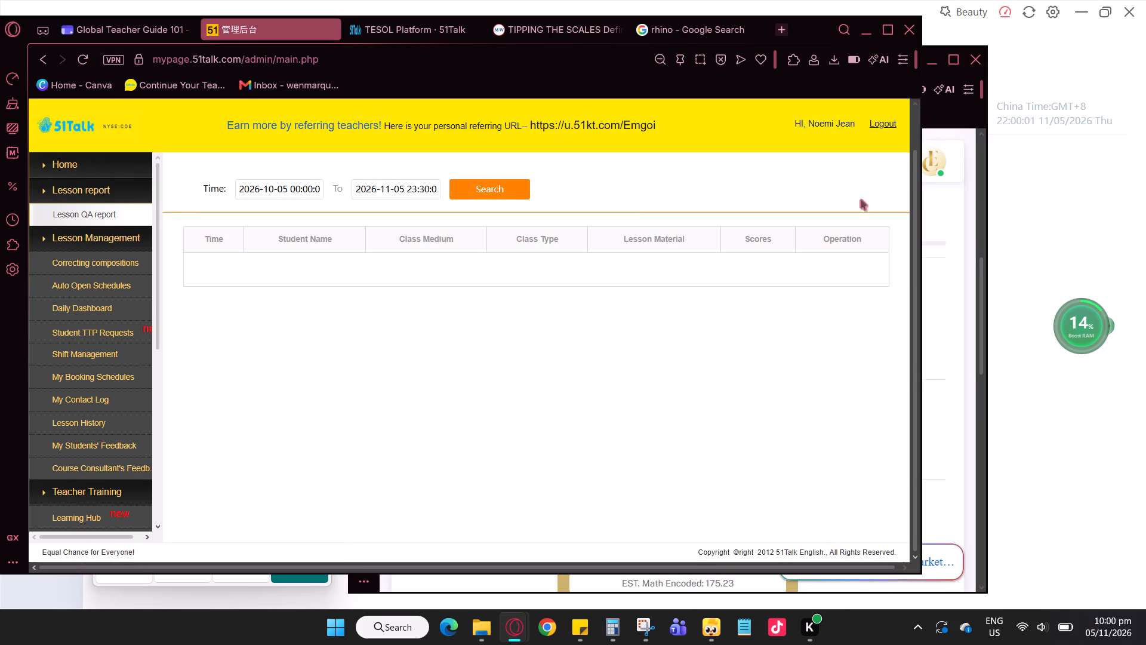
click(84, 425)
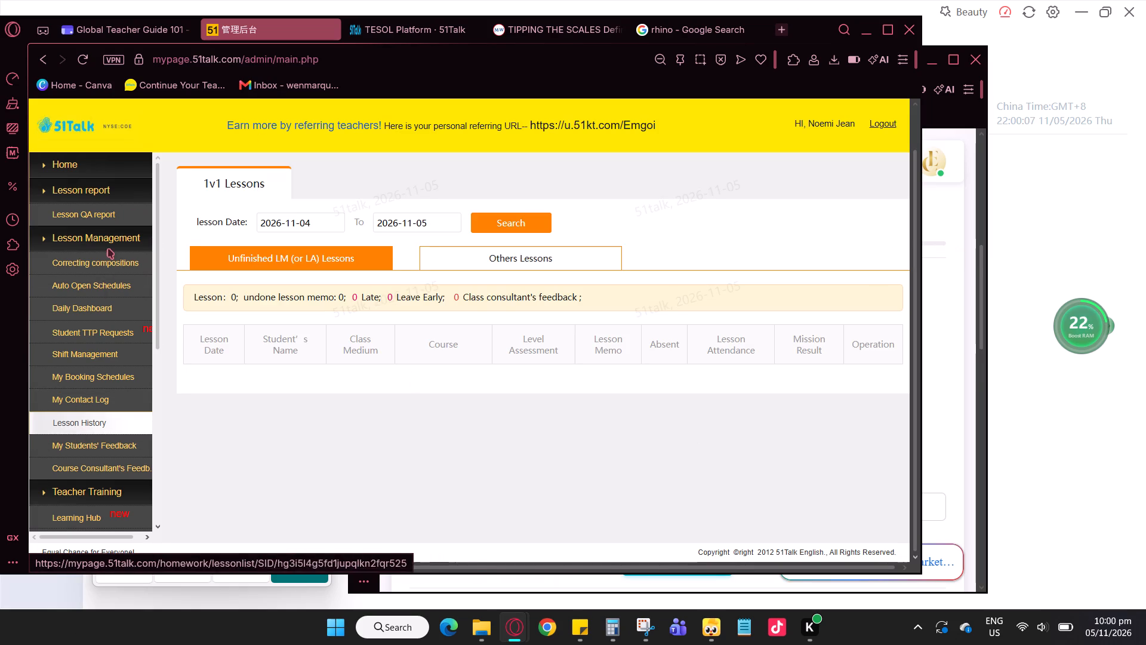
Open the Lesson Fee Hub under Teaching Fees.
scroll(82, 419, down, 1)
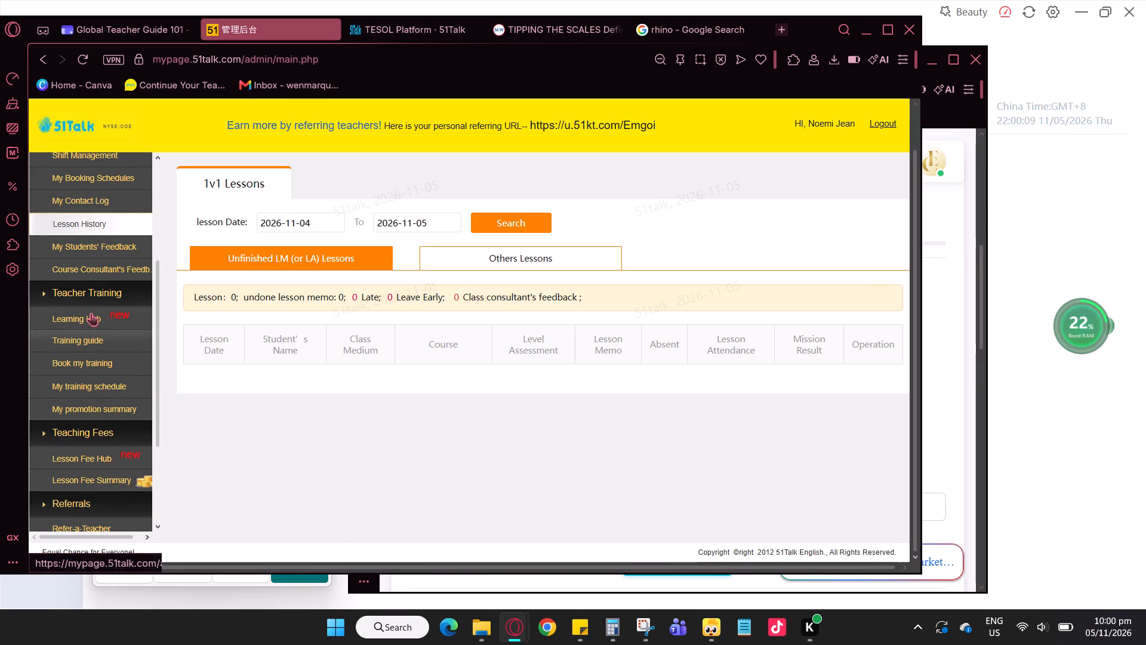
click(84, 462)
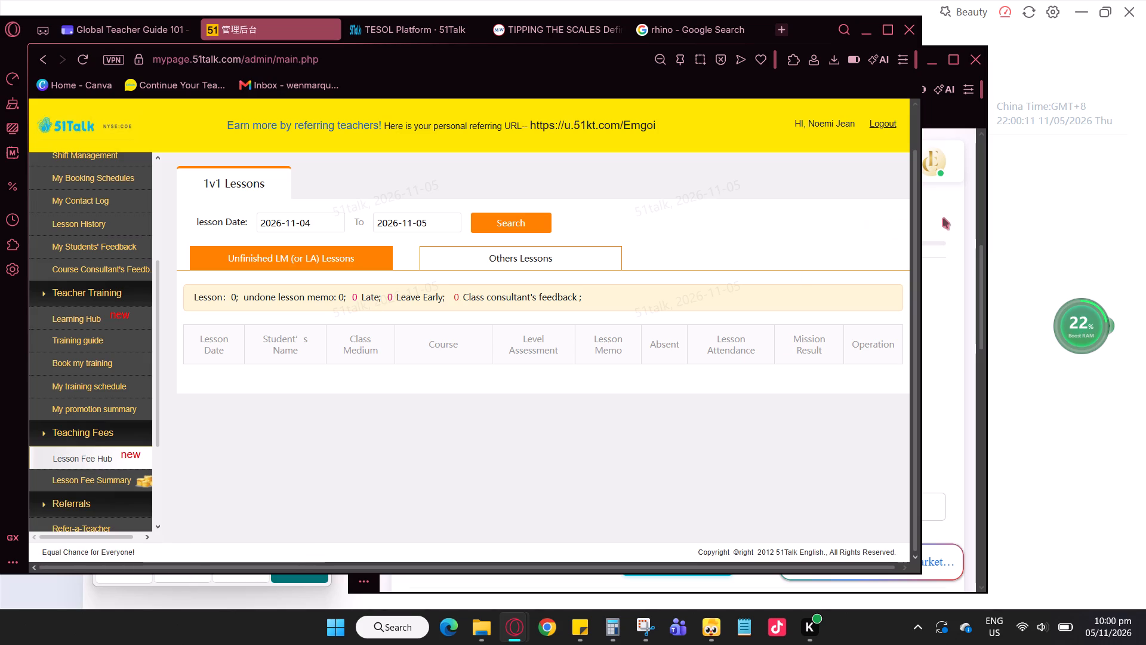
Submit 7 as the answer to the ECNL Media Market cherry-counting task.
click(947, 222)
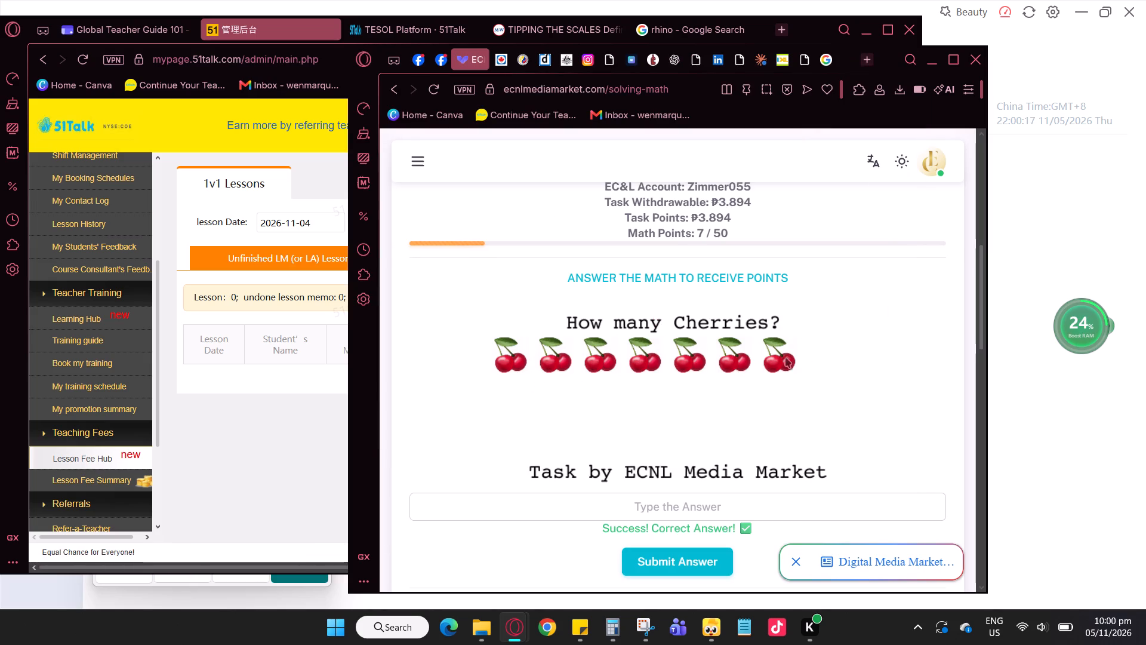
click(652, 497)
key(7)
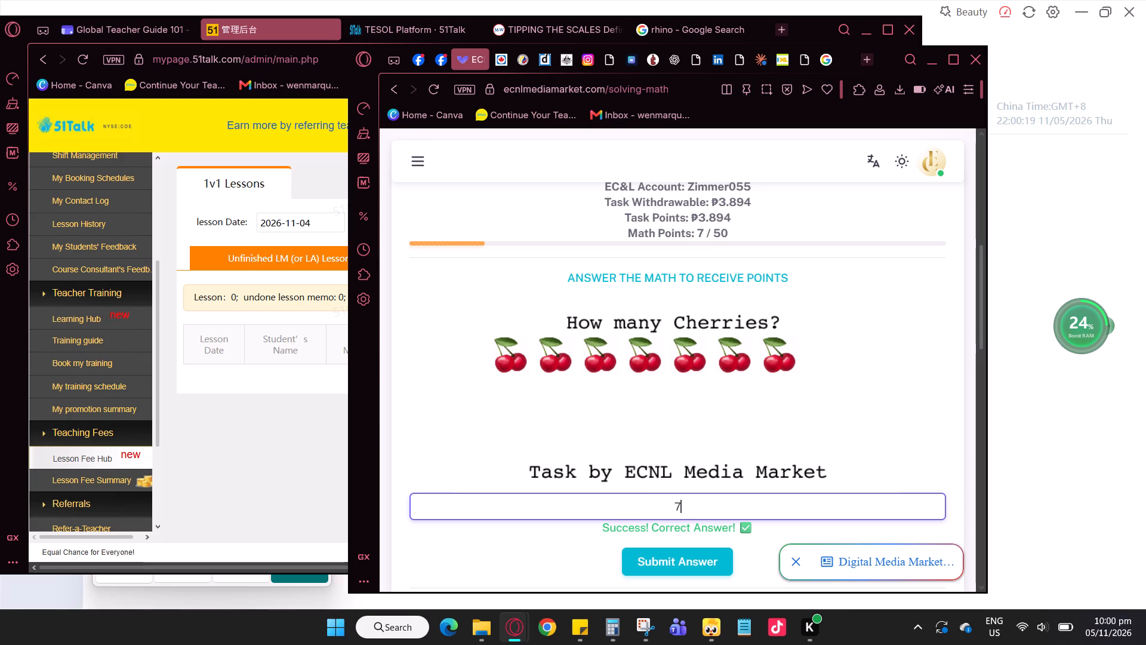
click(698, 558)
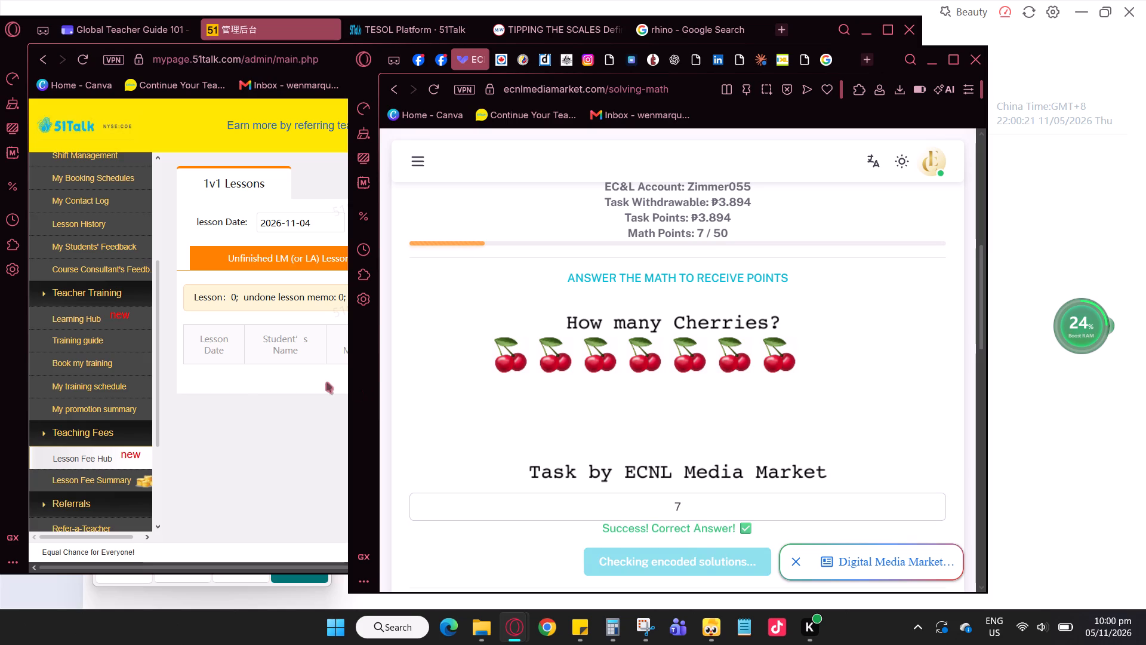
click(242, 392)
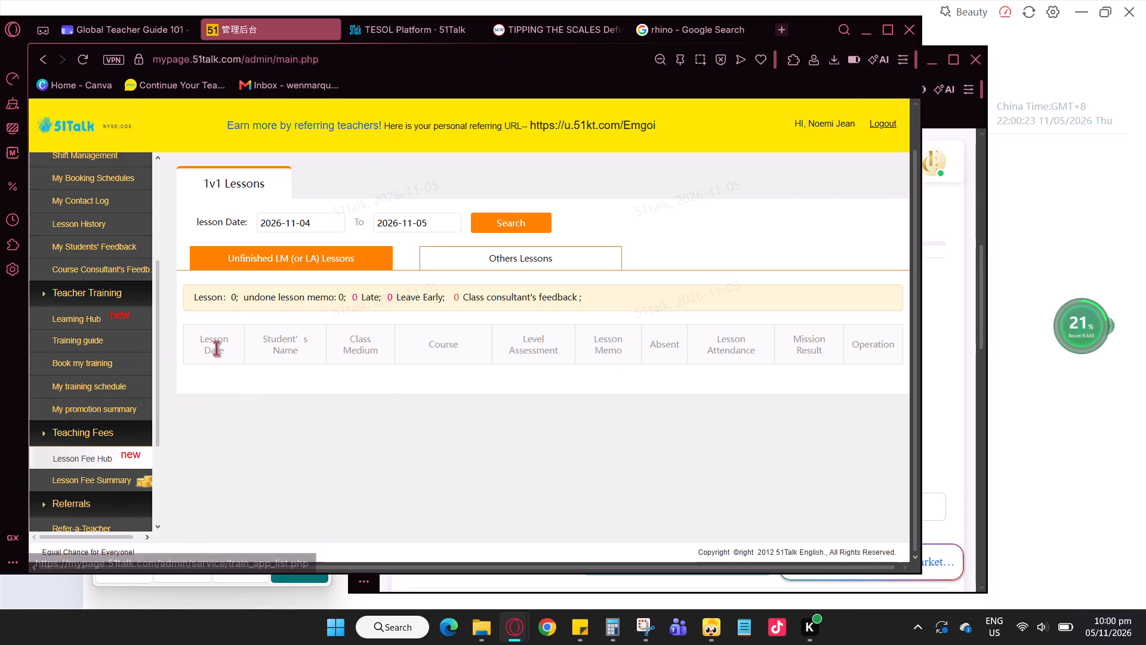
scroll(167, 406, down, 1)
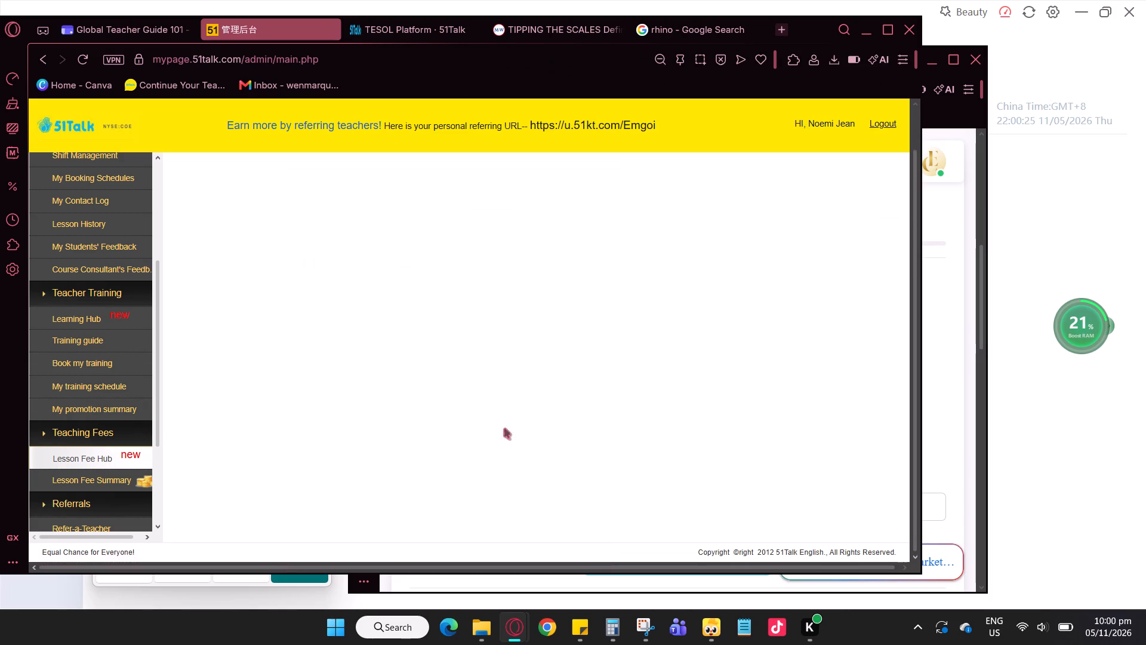
Switch to the 51Talk study center and review the upcoming lessons and notes scheduled for Friday 11-06.
click(1046, 186)
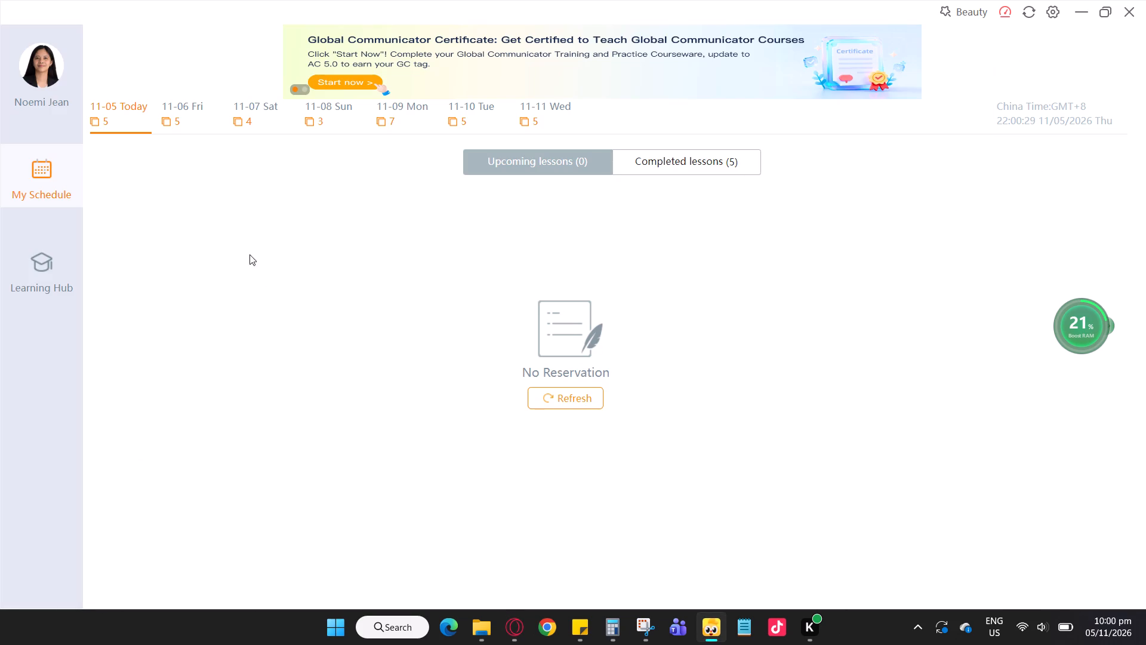
click(170, 124)
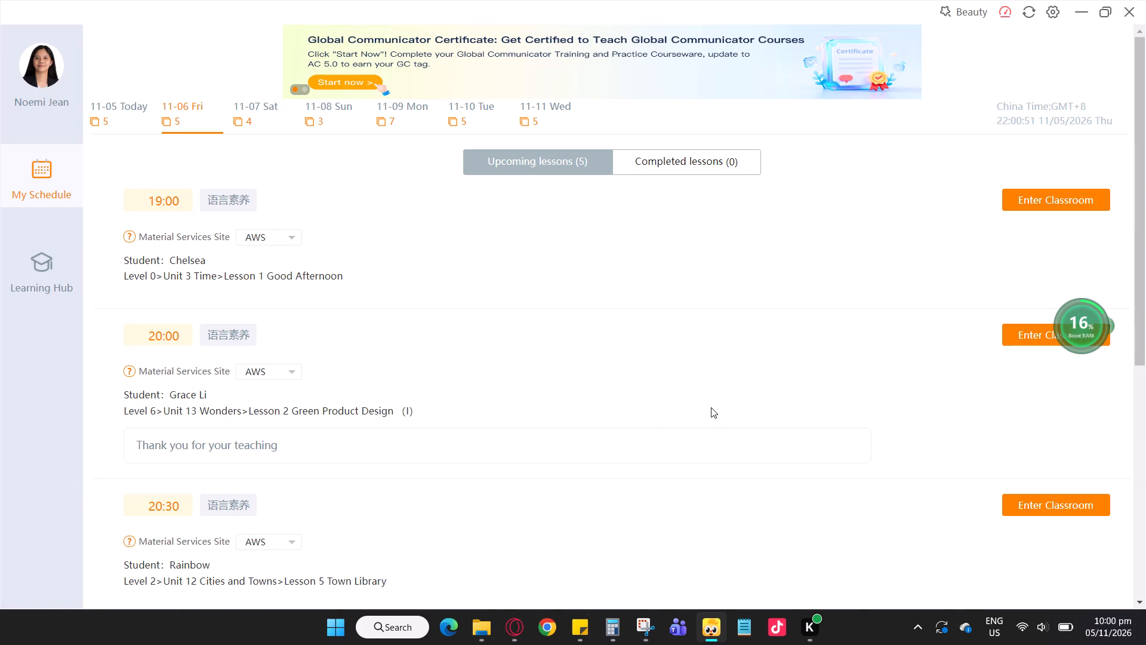
scroll(711, 407, down, 1)
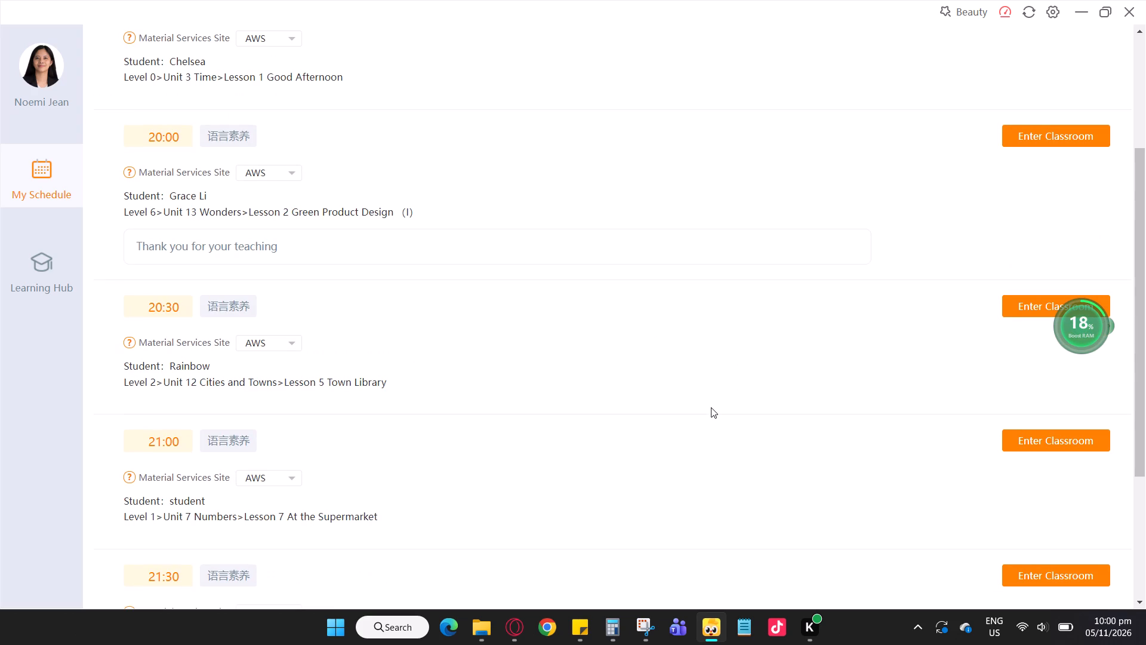
scroll(711, 407, up, 1)
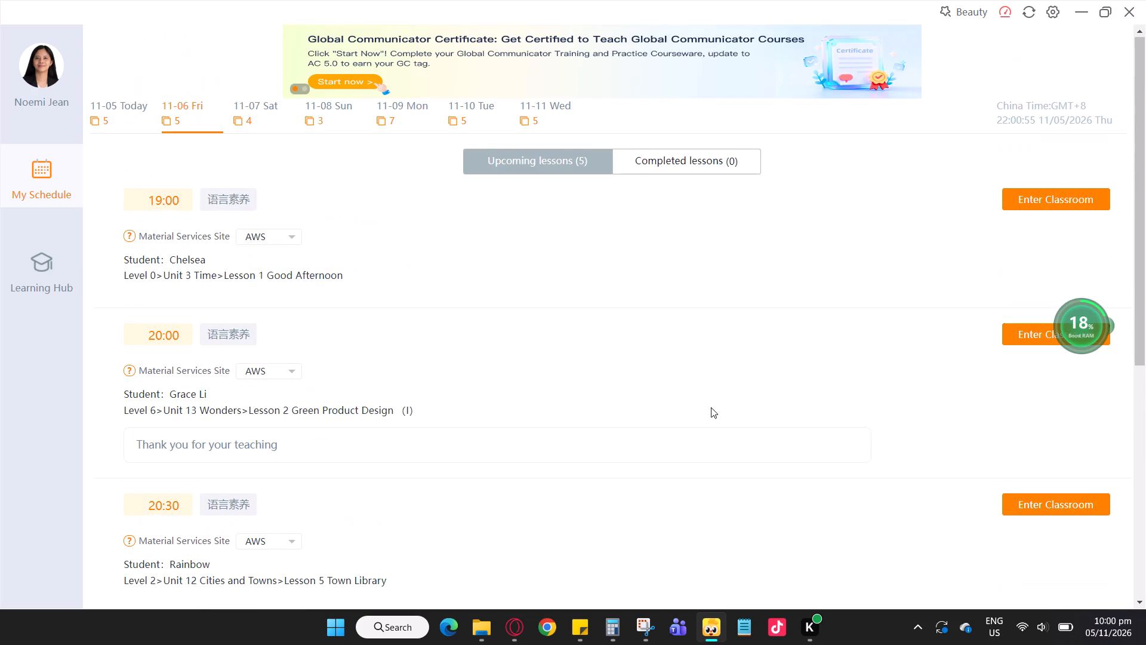
scroll(711, 407, down, 2)
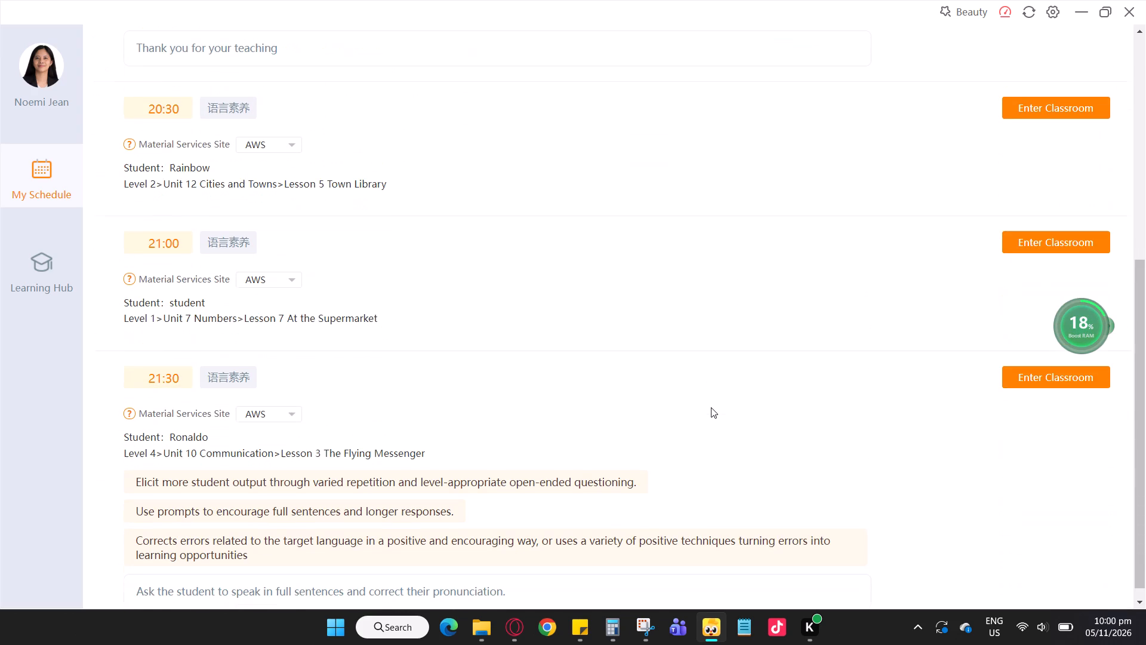
scroll(711, 407, up, 1)
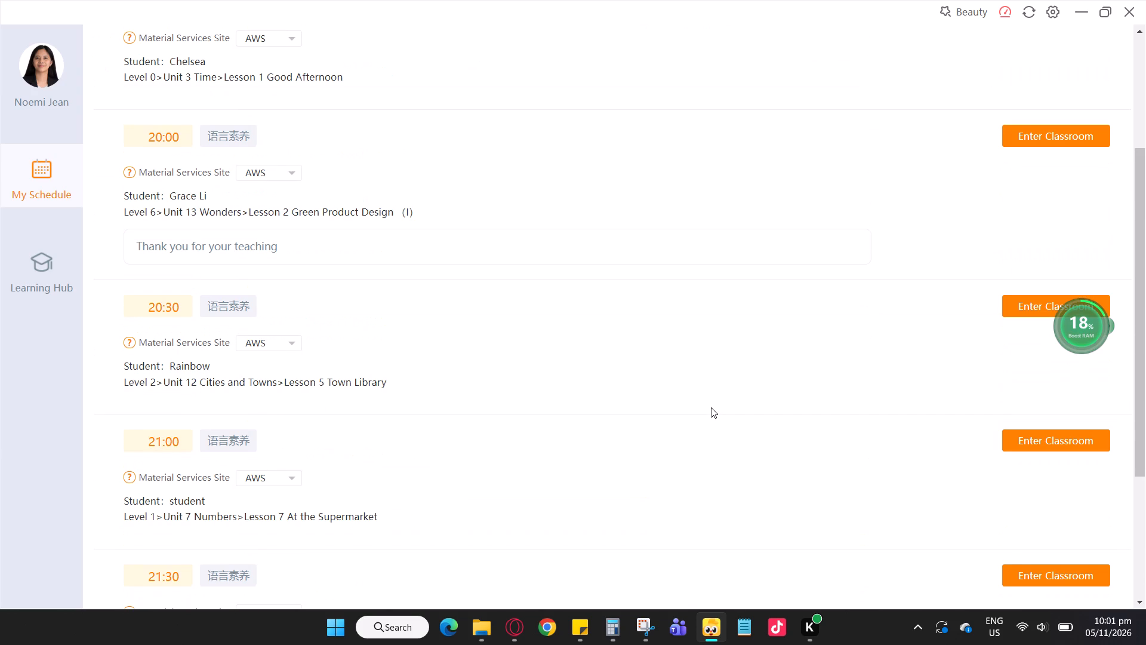
scroll(711, 407, down, 2)
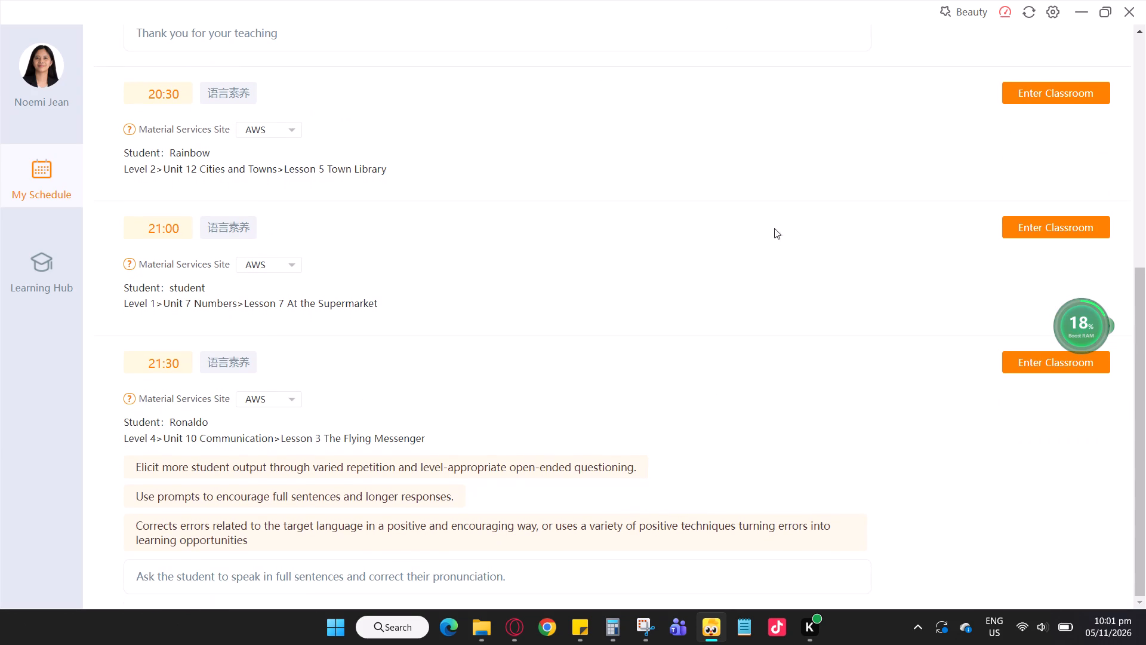
Close the 51Talk study center.
click(1132, 13)
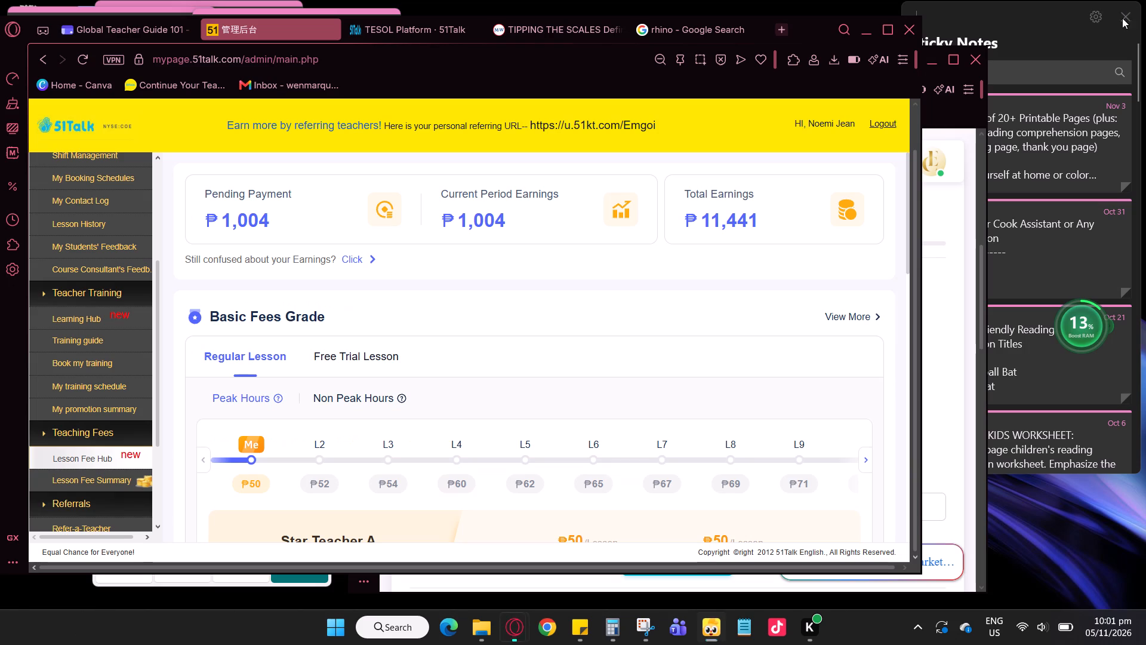
Review the earnings, basic fees grade and payment details with their lesson fee list in the Lesson Fee Hub.
click(554, 321)
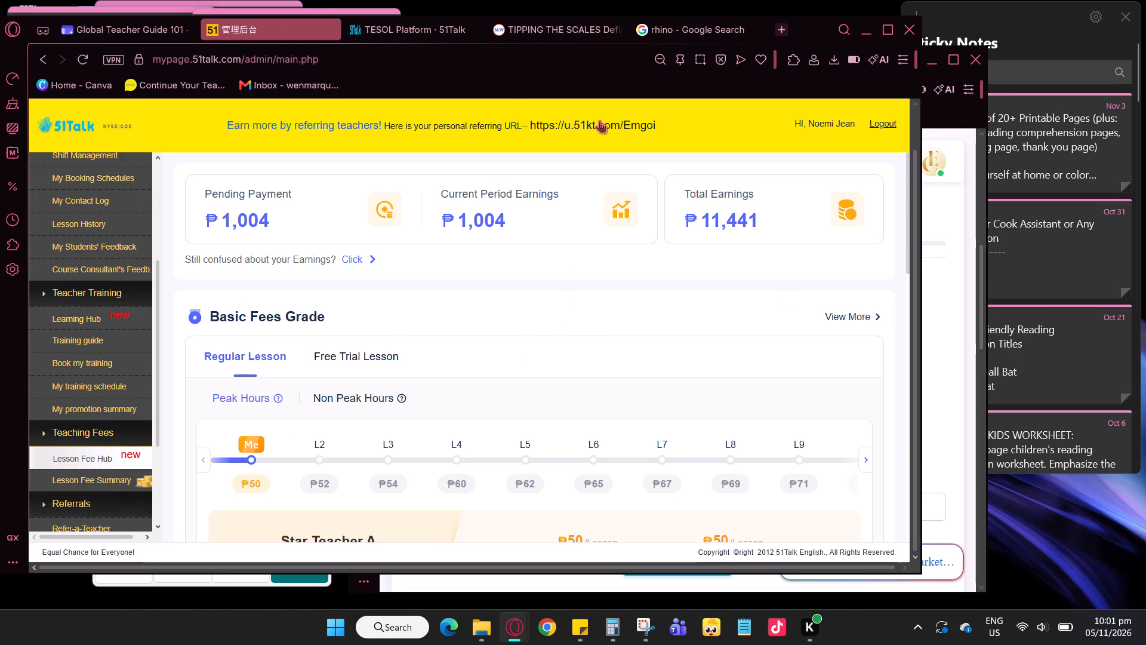
scroll(513, 342, down, 3)
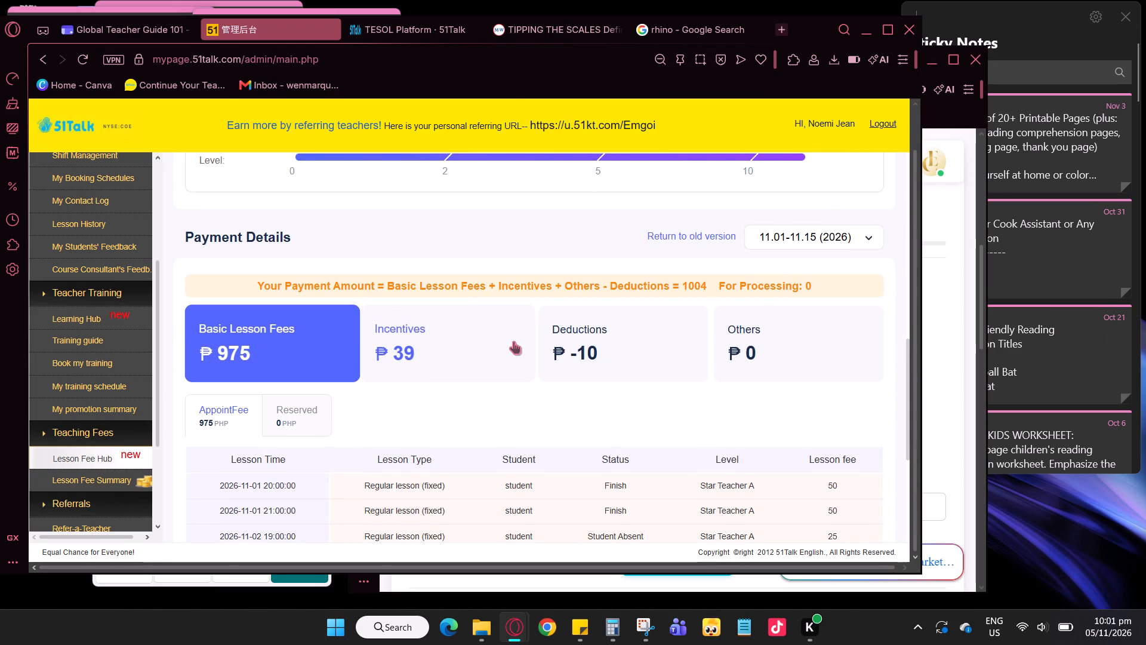
scroll(513, 341, down, 3)
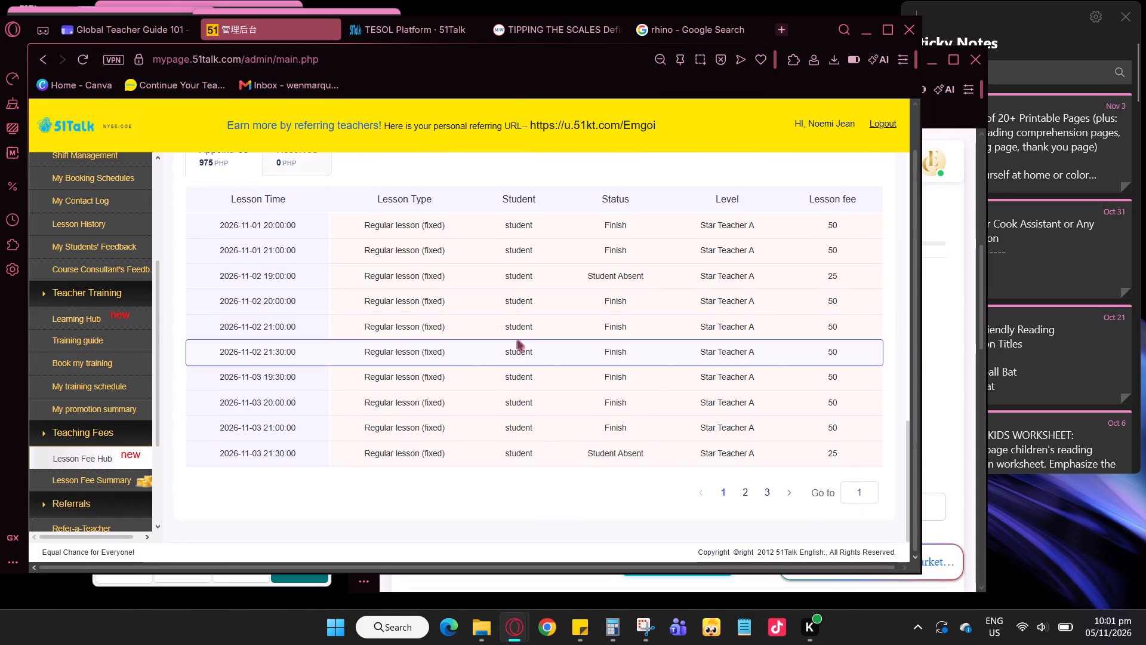
scroll(520, 340, up, 5)
scroll(614, 391, up, 1)
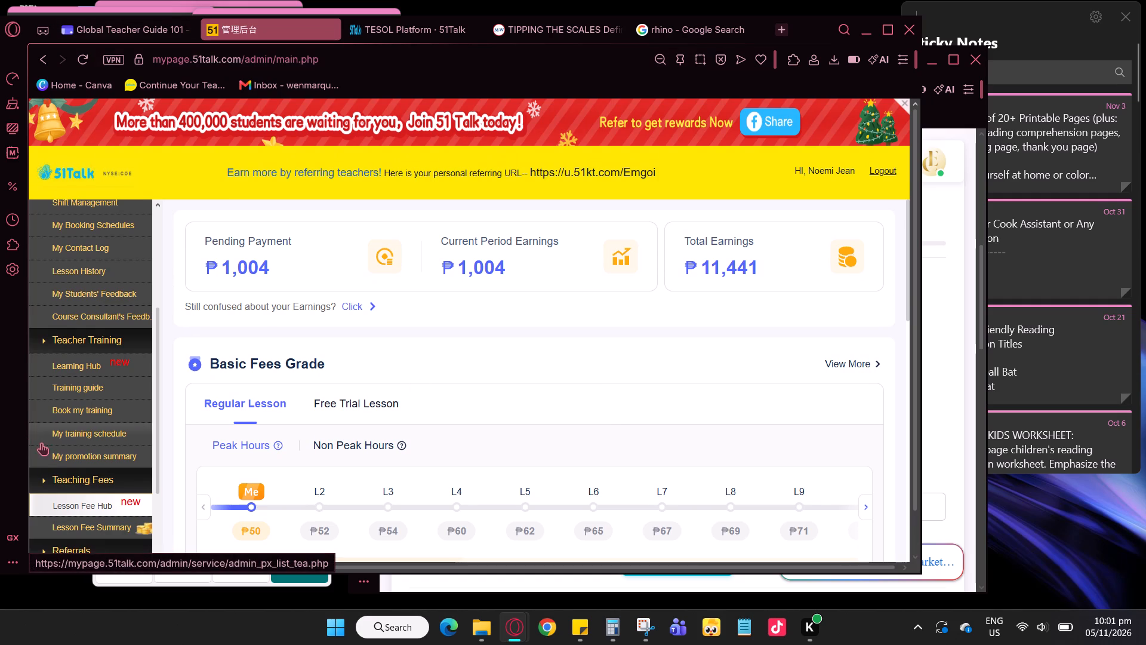
Open the Lesson Fee Summary.
click(102, 528)
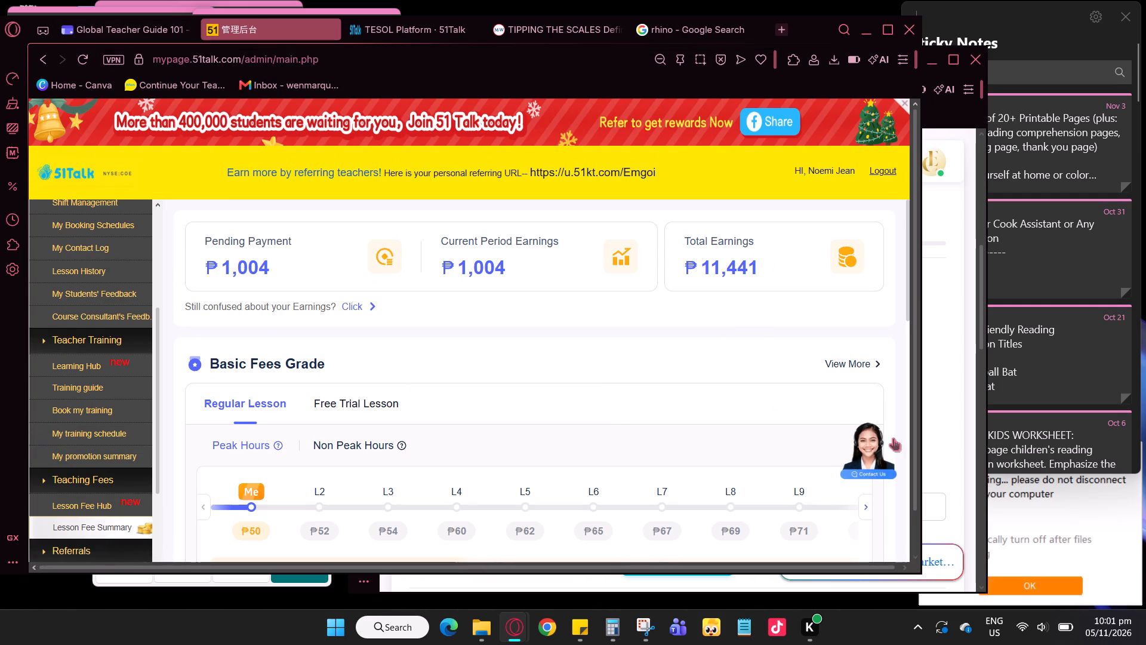
Acknowledge the file-upload tip, leaving automatic turn-off unticked.
click(1064, 509)
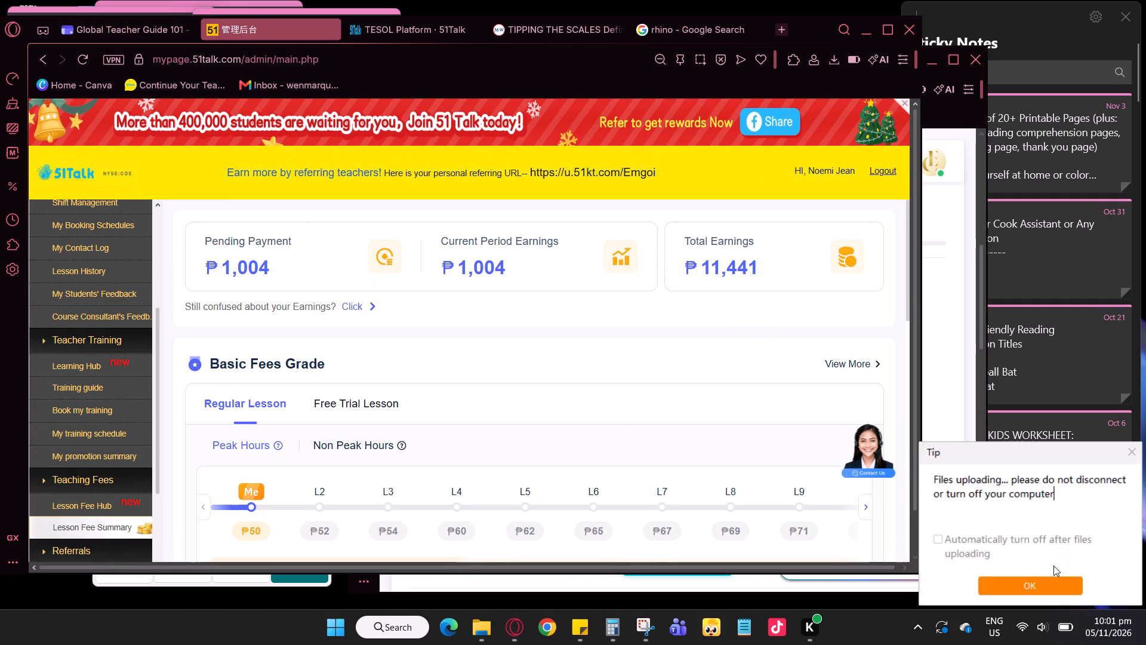
click(1056, 585)
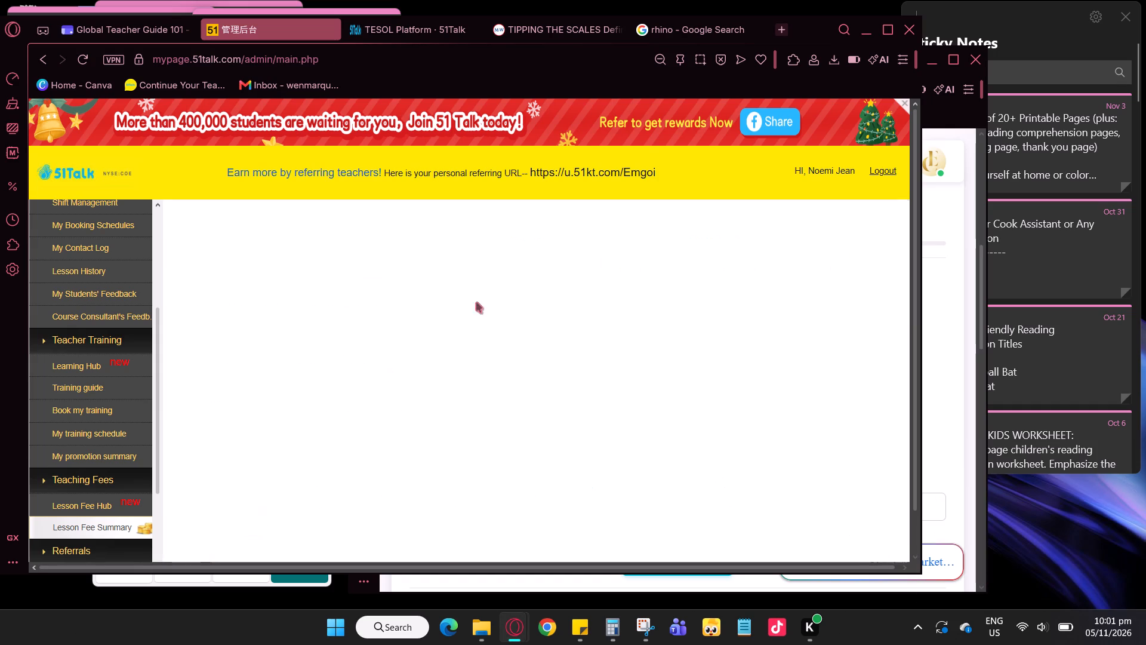
Work out 2919 − 993 in Calculator and submit 1926 as the answer to the ECNL Media Market math task.
click(944, 223)
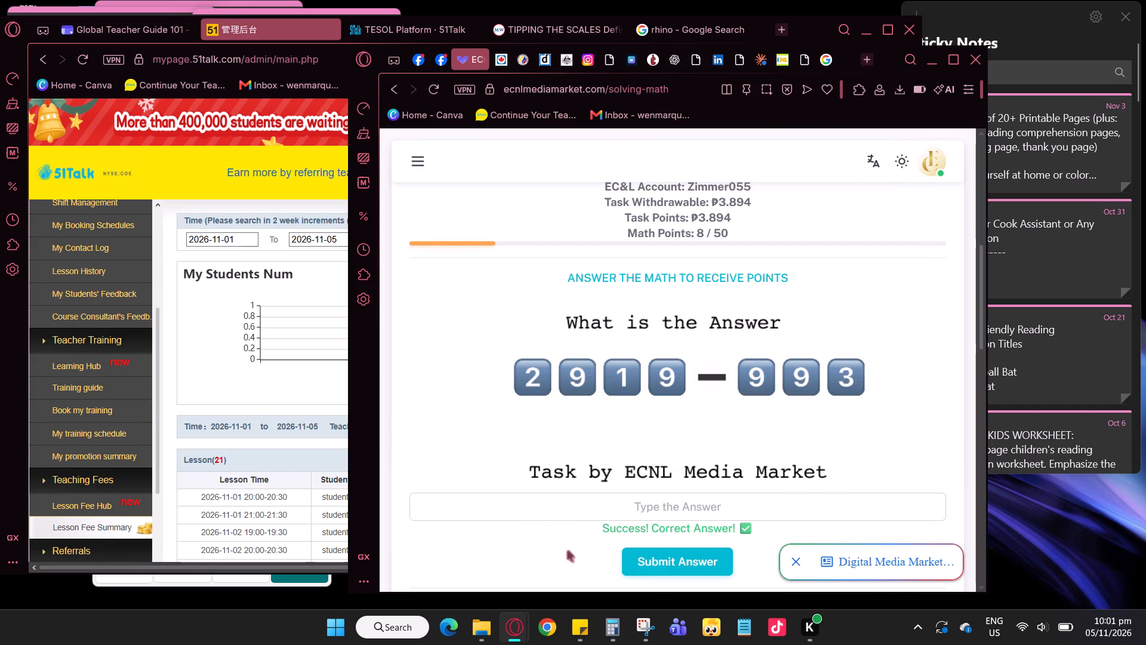
click(608, 625)
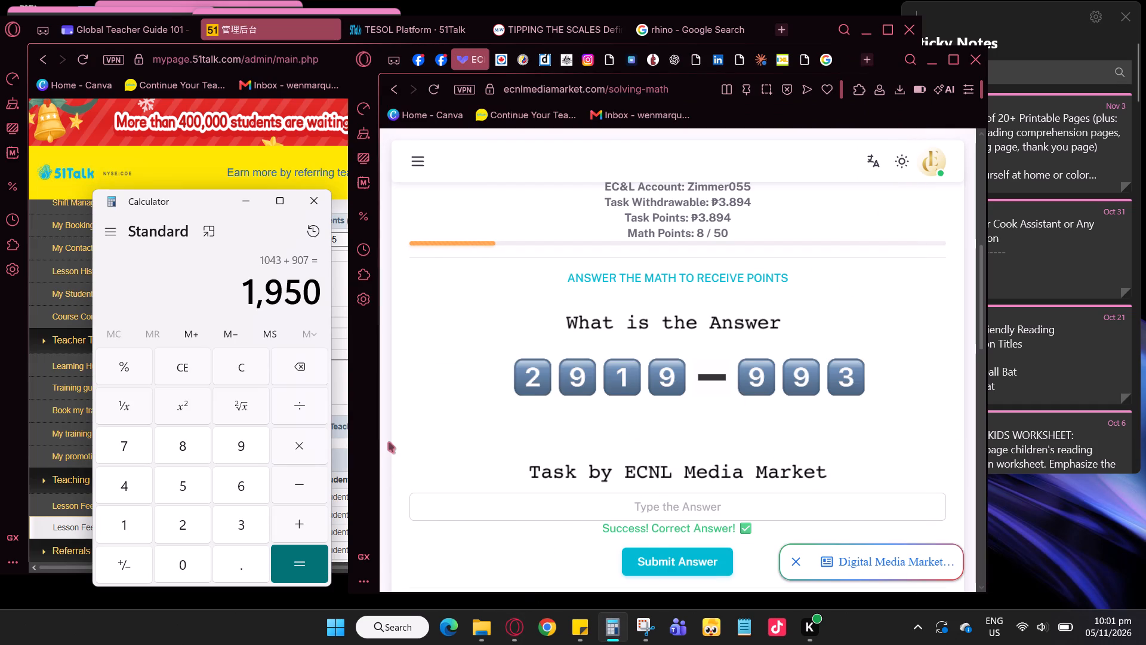
click(238, 359)
text(2919)
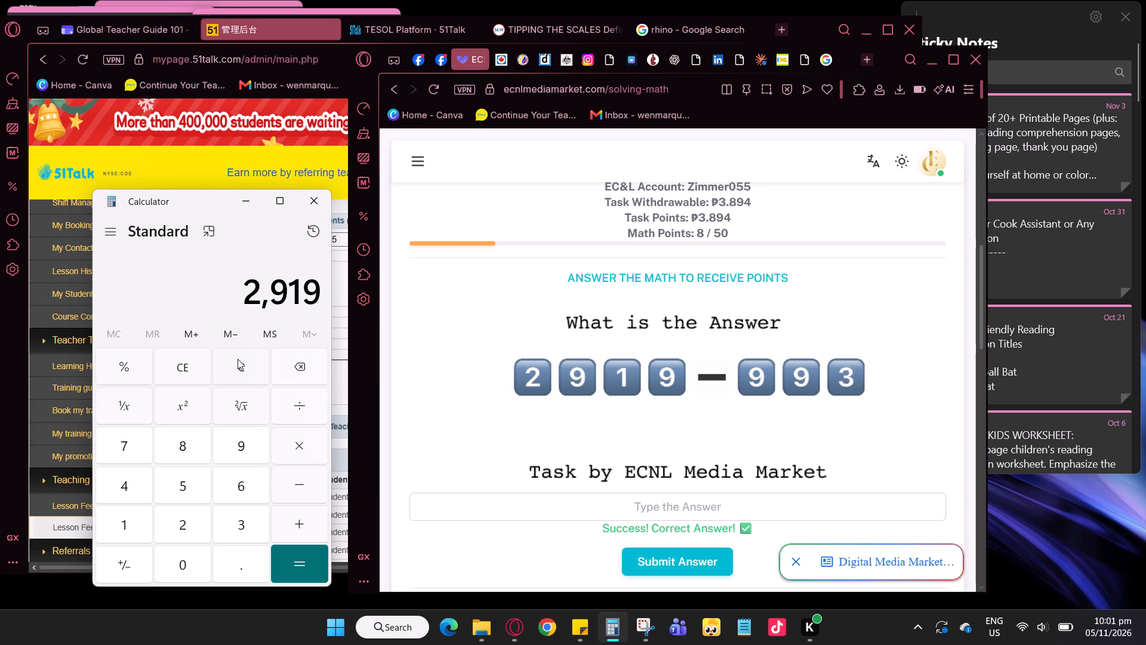
text(-993)
key(Return)
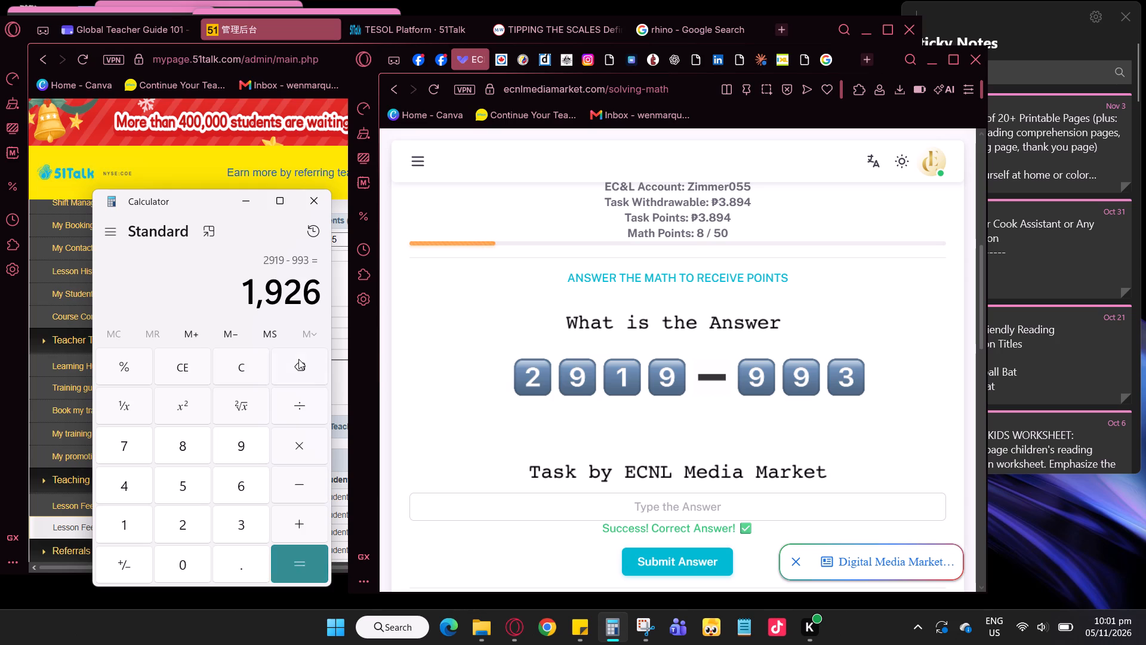
click(695, 502)
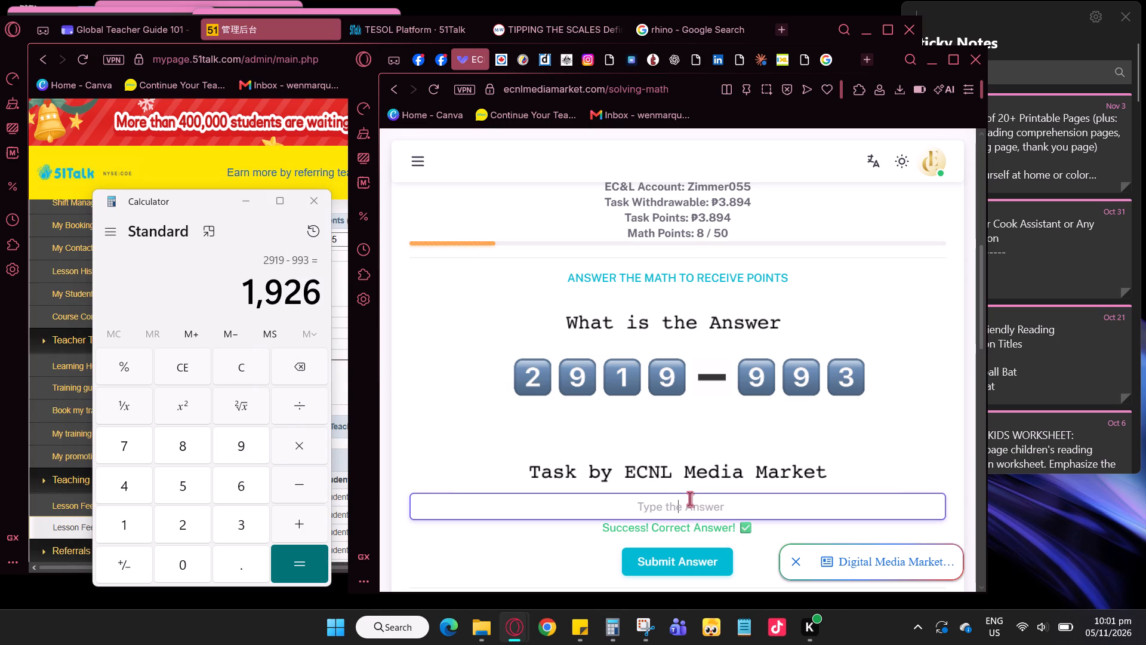
text(1926)
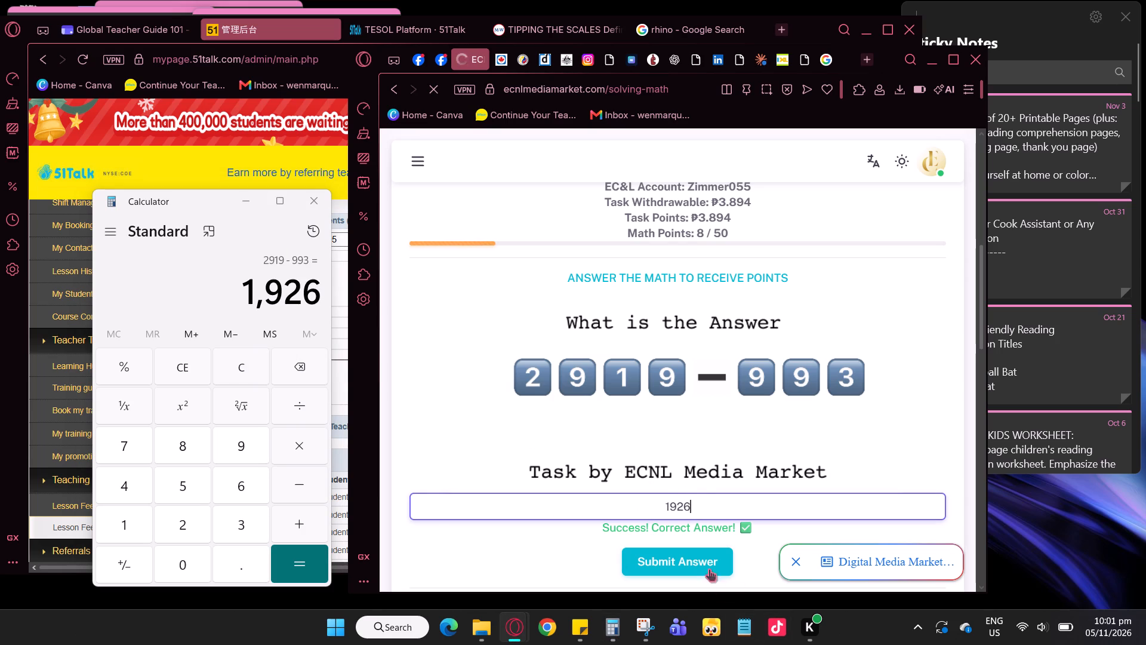
click(709, 566)
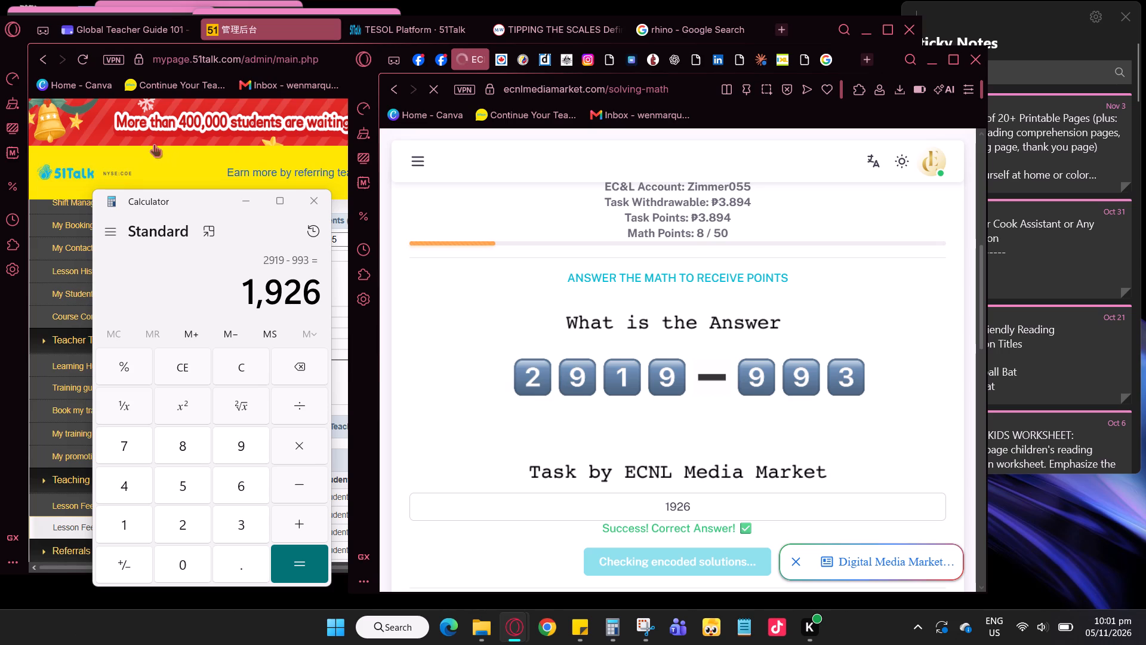
Review the 51Talk Lesson Fee Summary, from the lesson list through the absence, penalty and full attendance incentive sections.
click(161, 155)
scroll(554, 294, down, 1)
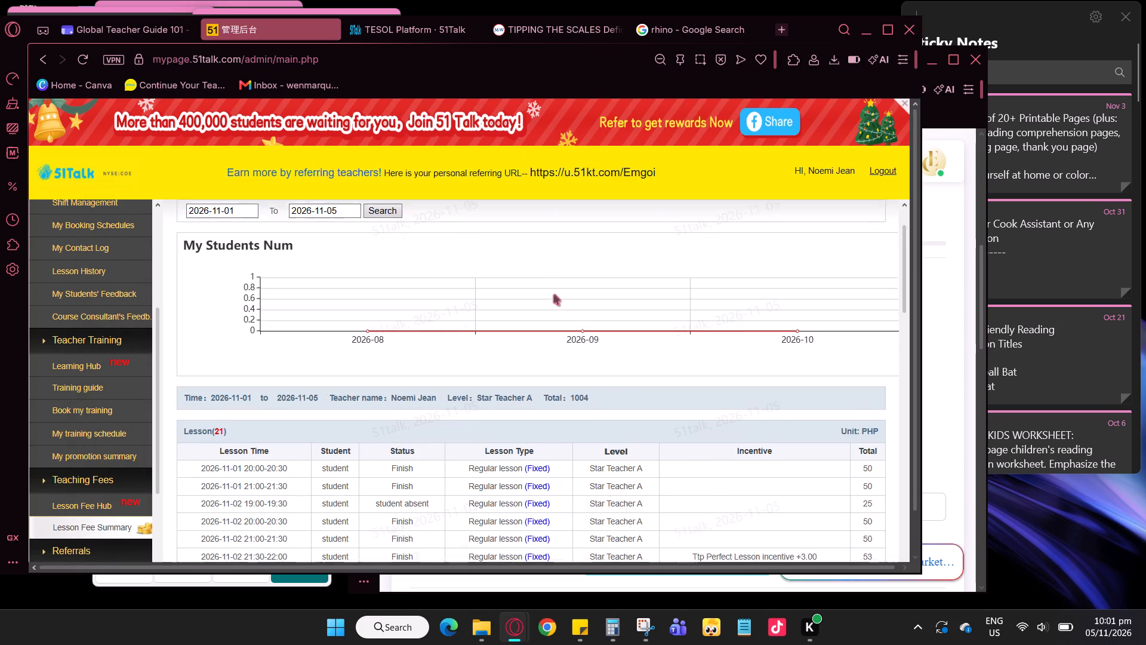
scroll(559, 296, down, 1)
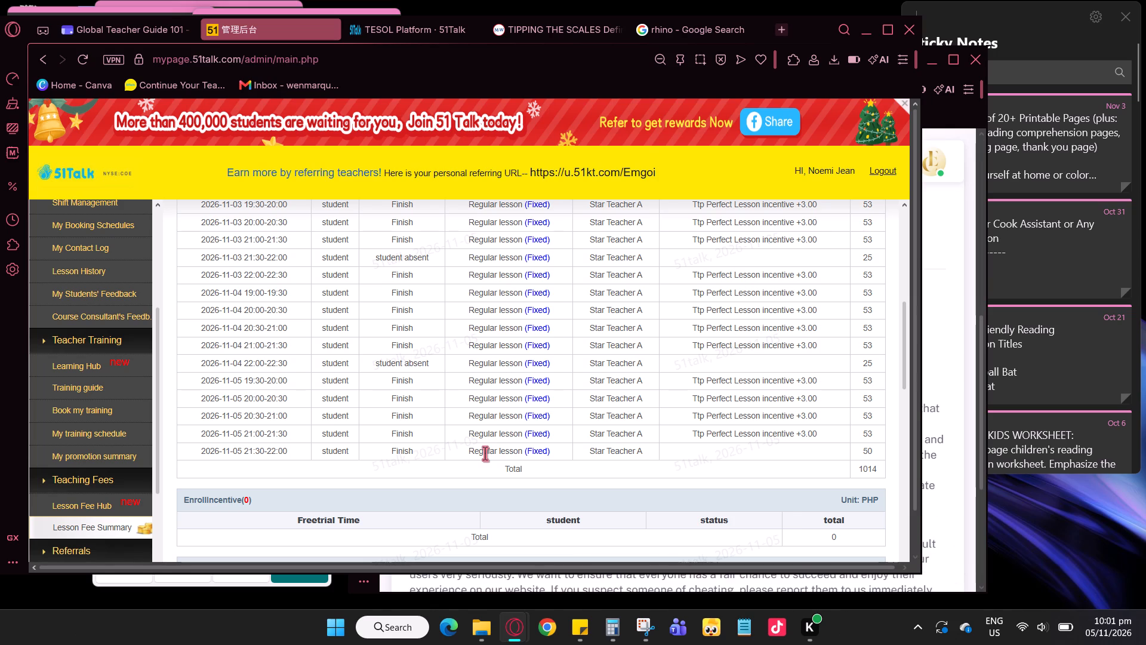
scroll(485, 453, down, 3)
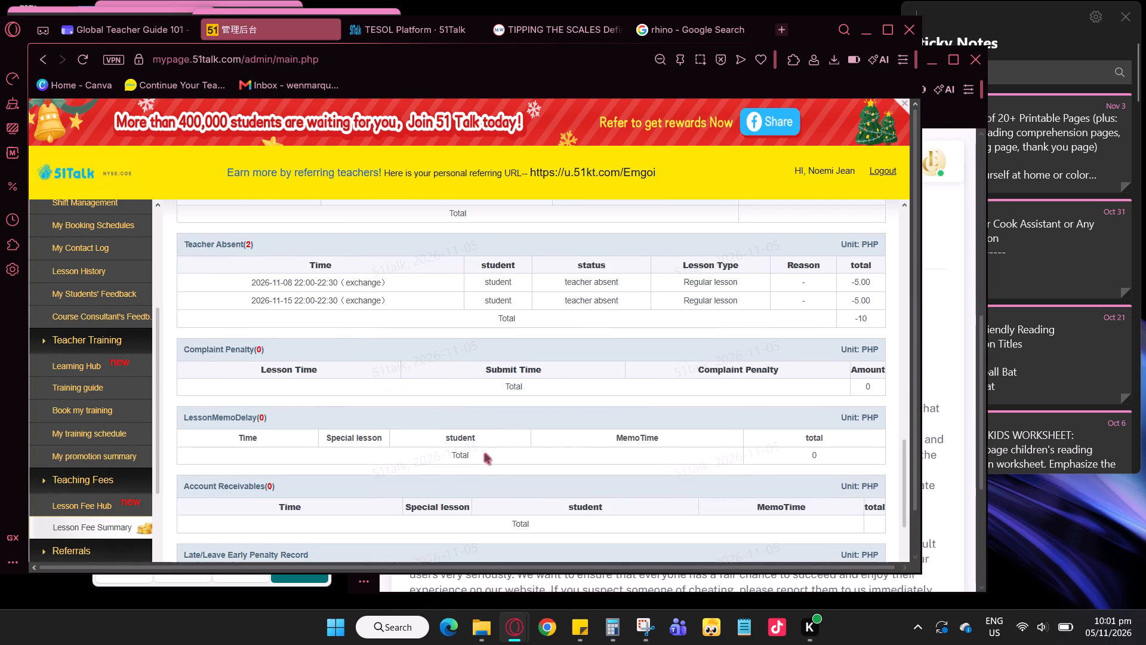
scroll(485, 453, down, 5)
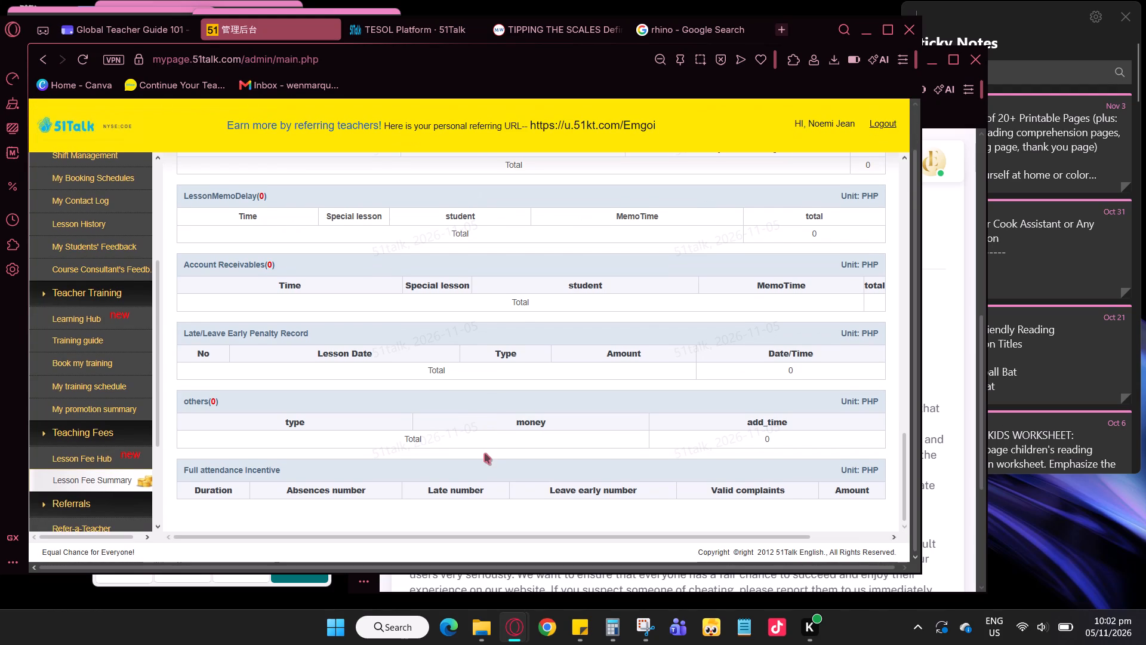
scroll(485, 453, down, 2)
Switch back to the ECNL Media Market math page and check whether the next task has loaded.
click(944, 263)
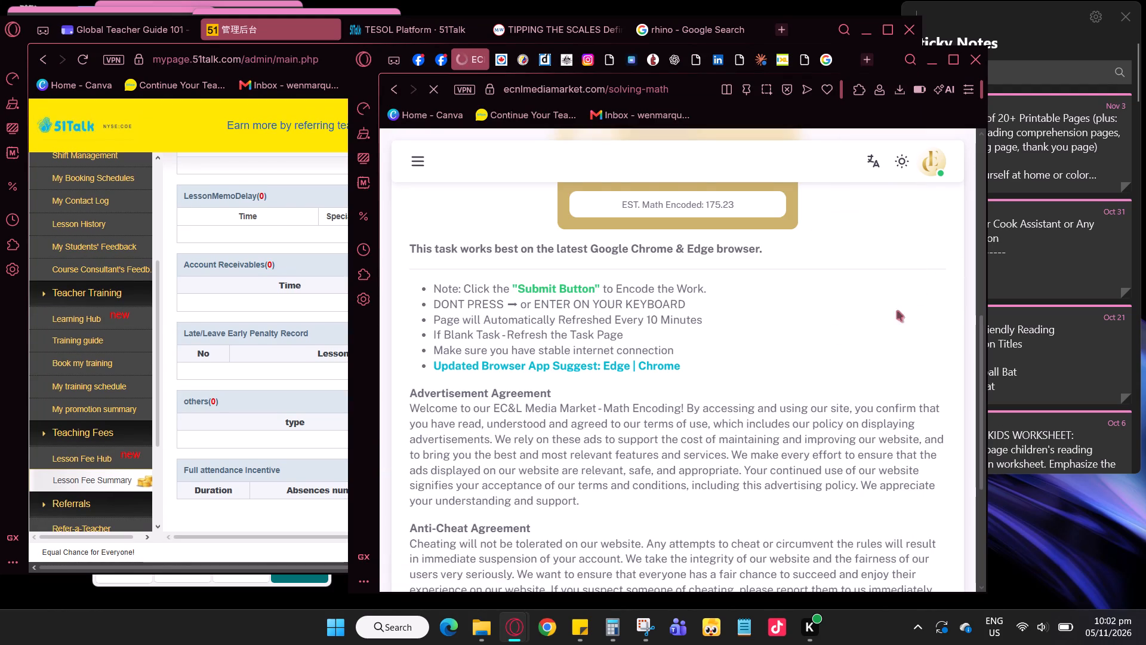
scroll(824, 302, up, 2)
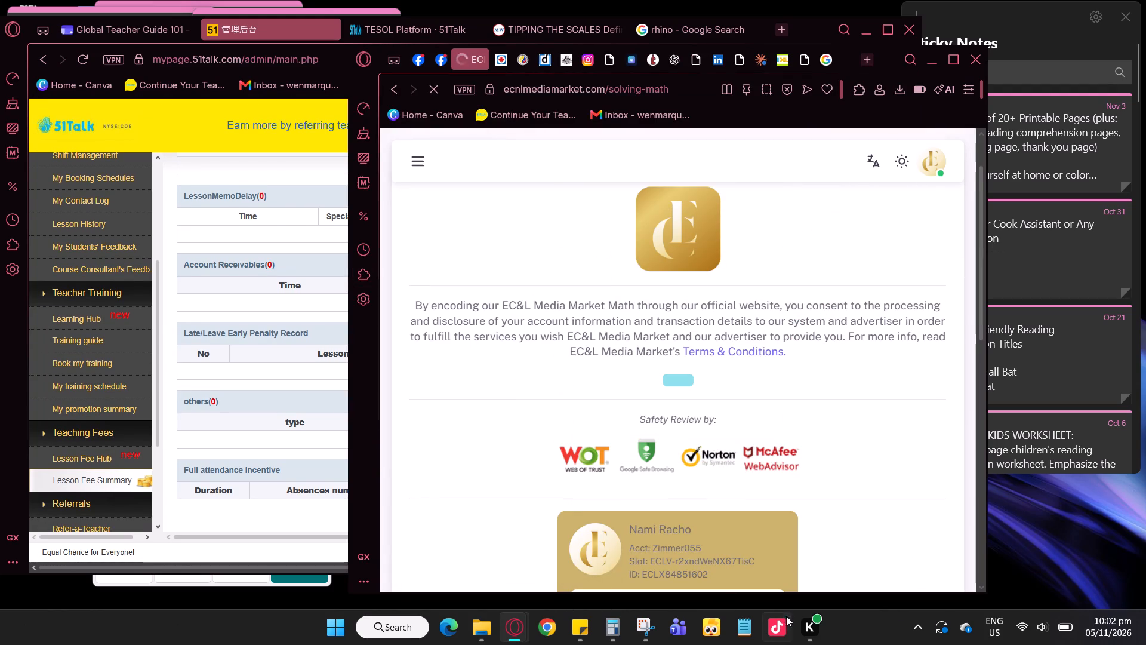
click(170, 283)
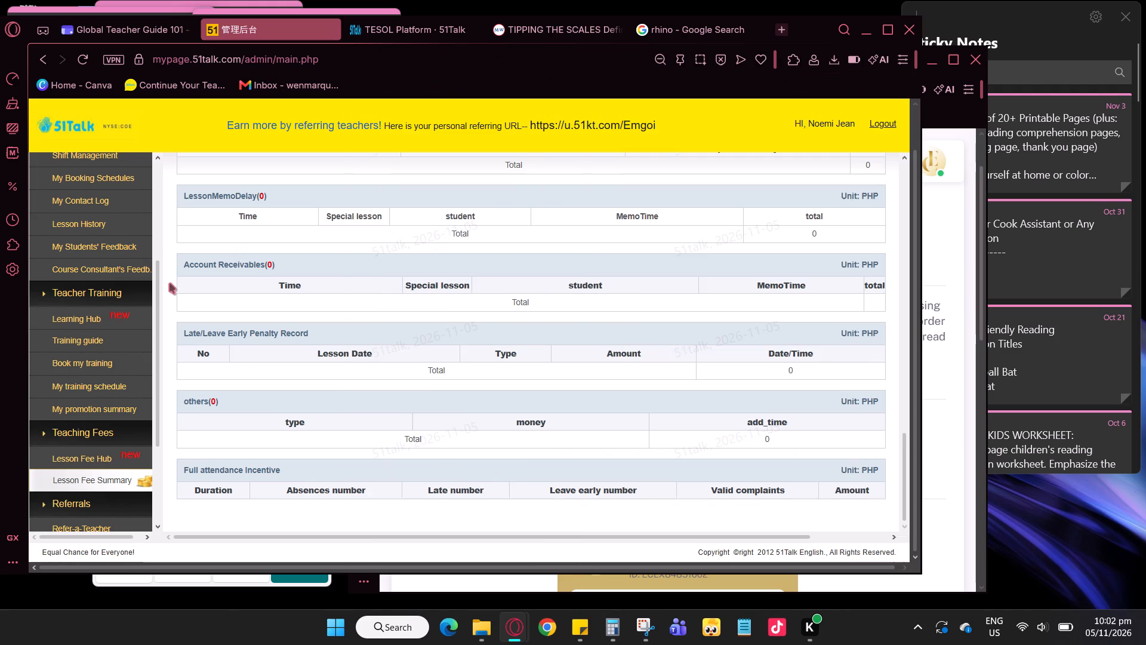
click(936, 228)
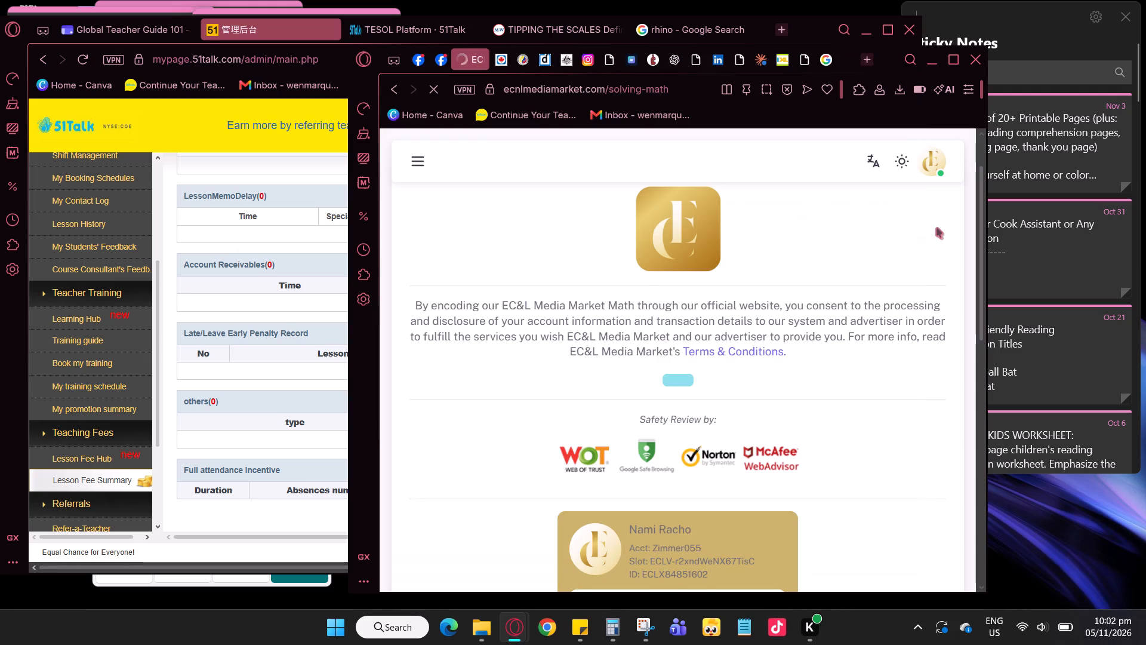